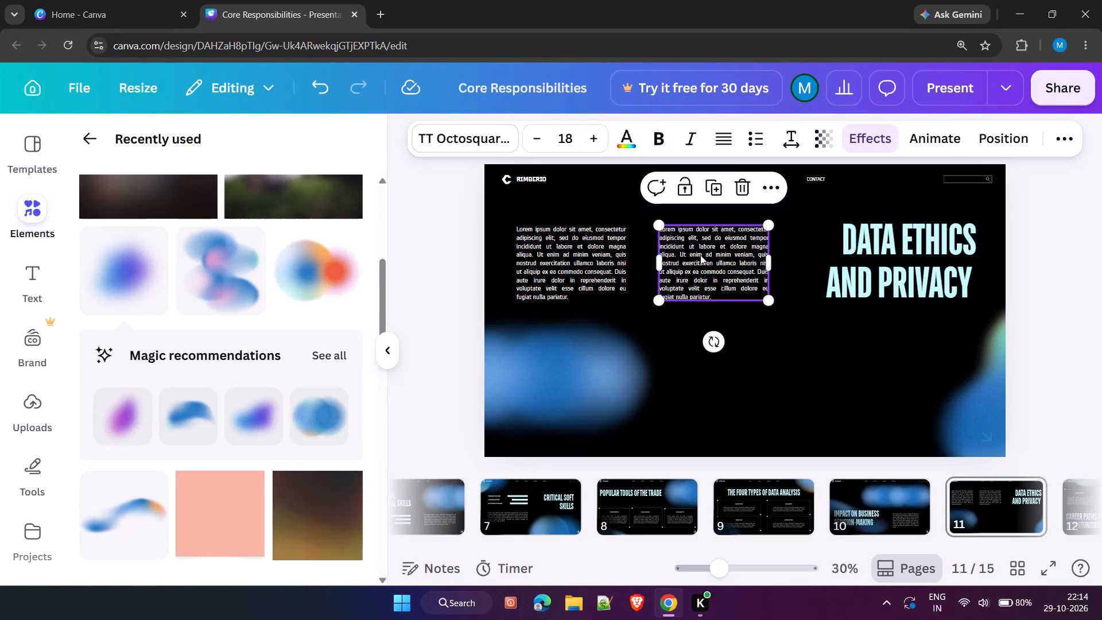
On page 11, shift the lower-left blue gradient right, pull the corner gradient inward, and nudge the title slightly toward the right edge.
drag(585, 344, 619, 346)
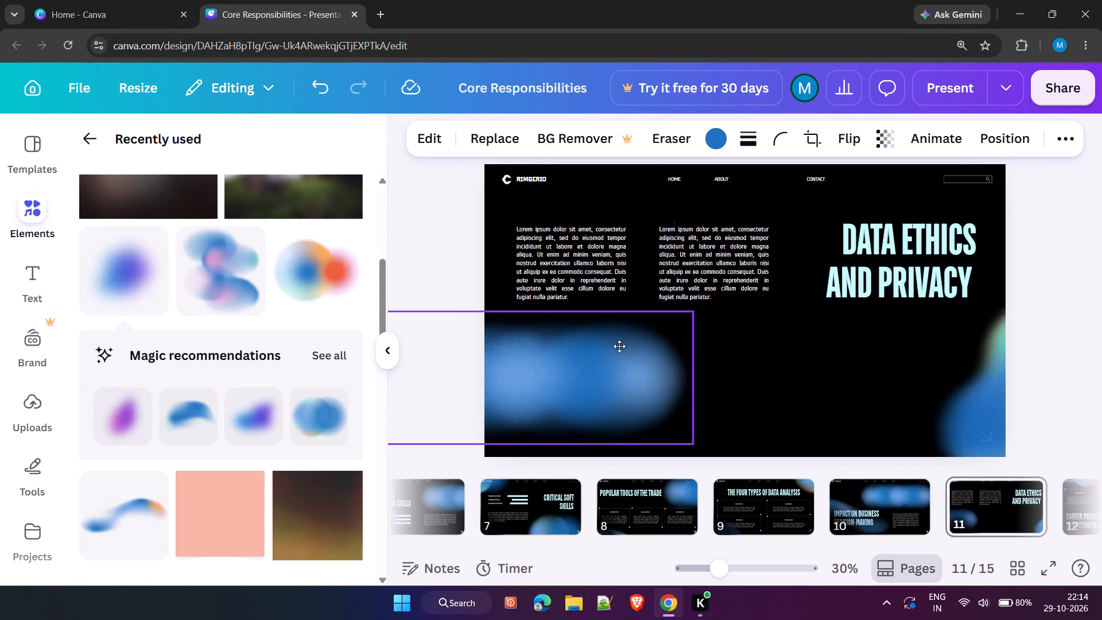
drag(619, 346, 685, 352)
click(863, 294)
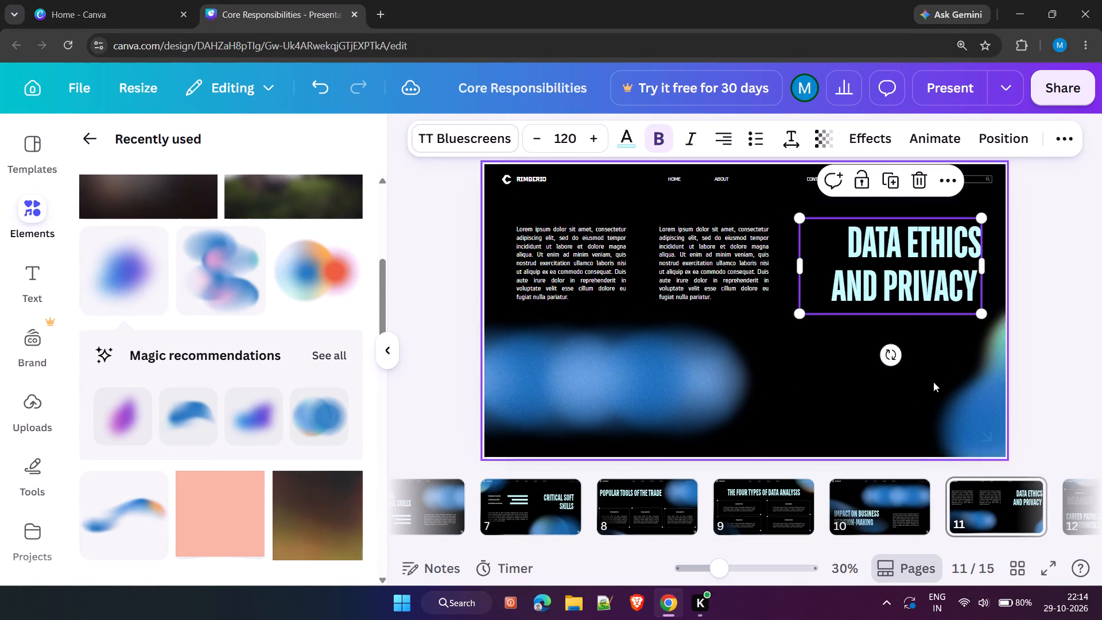
drag(963, 396, 933, 394)
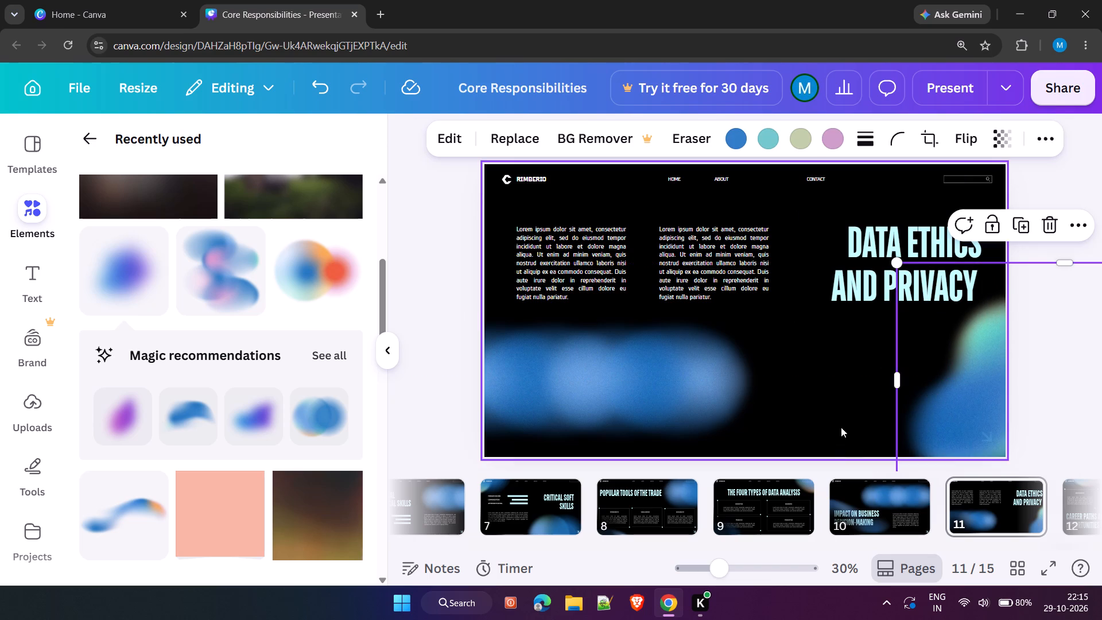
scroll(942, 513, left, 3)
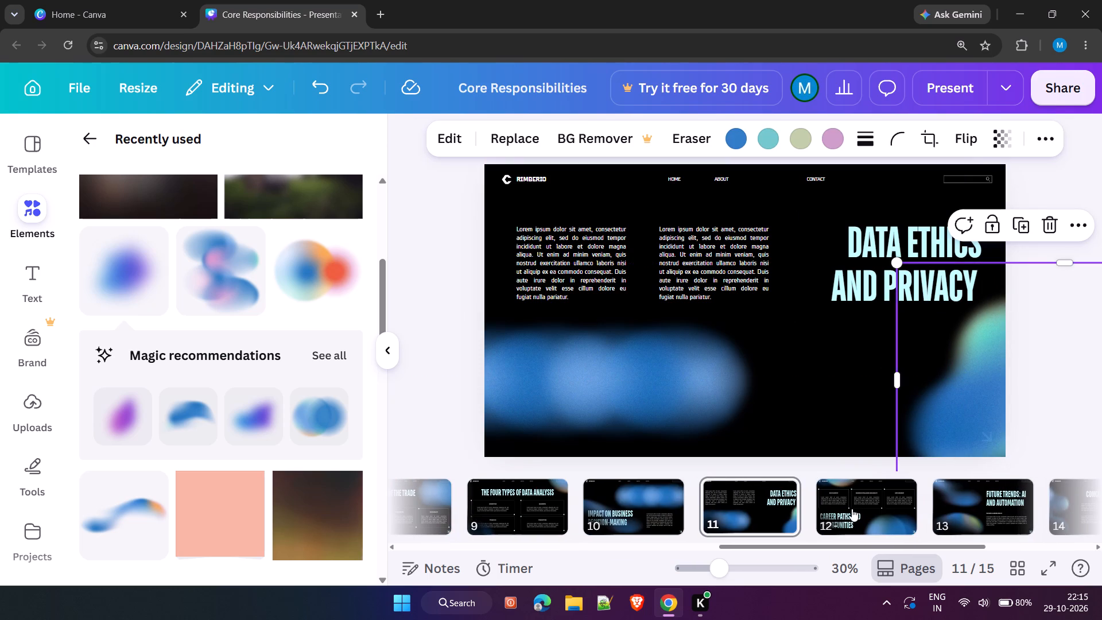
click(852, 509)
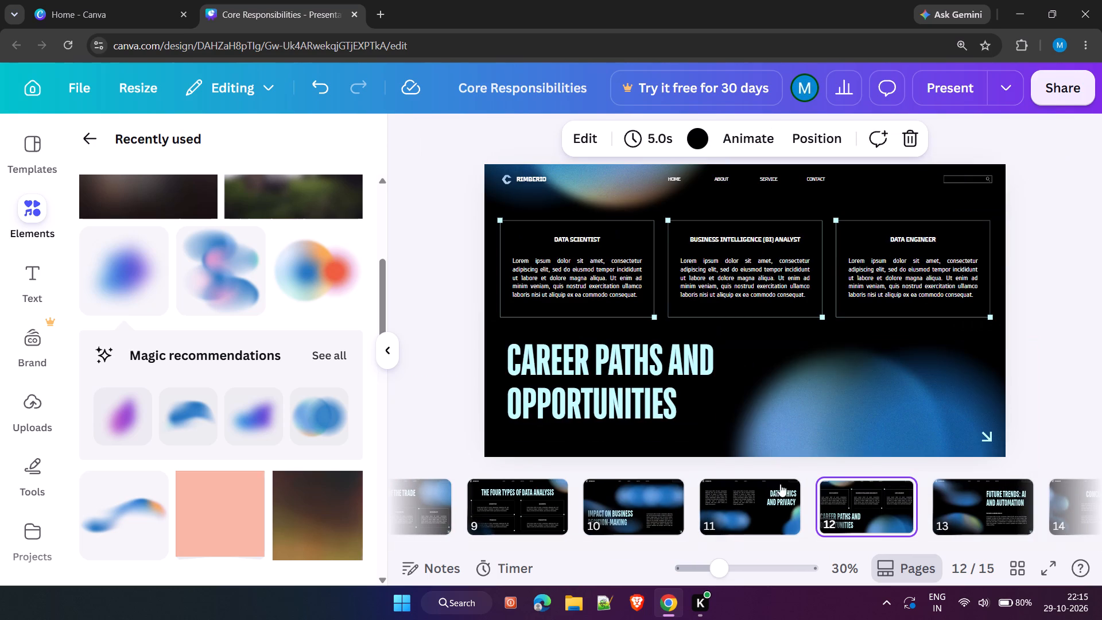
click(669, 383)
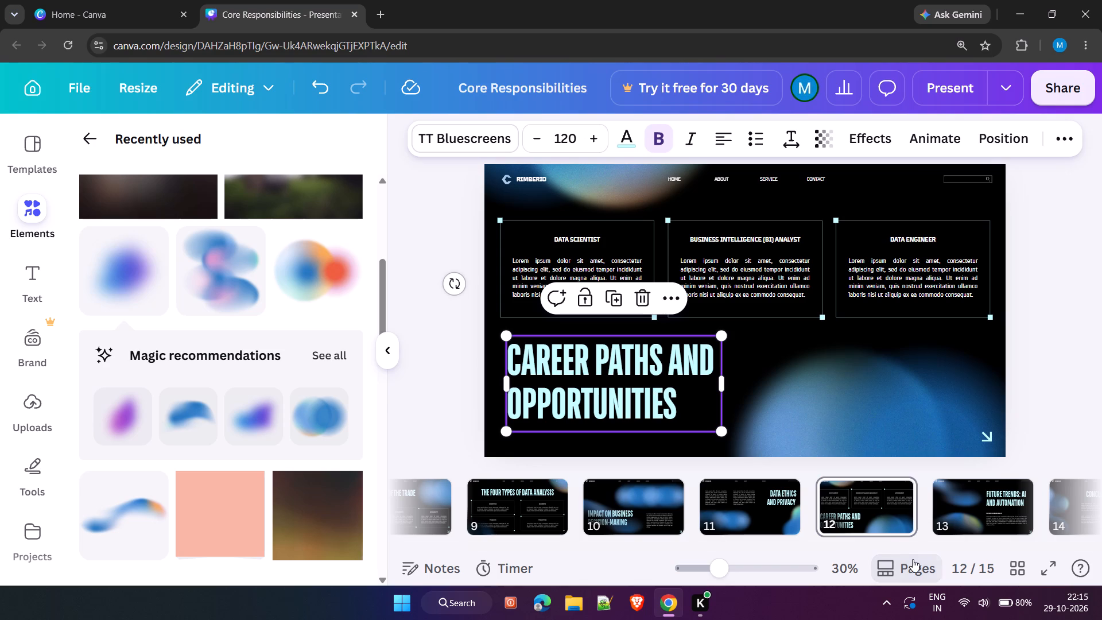
On page 13, bring the two blurred gradients beside the text closer together, moving the upper one down and the lower one up and right.
click(968, 510)
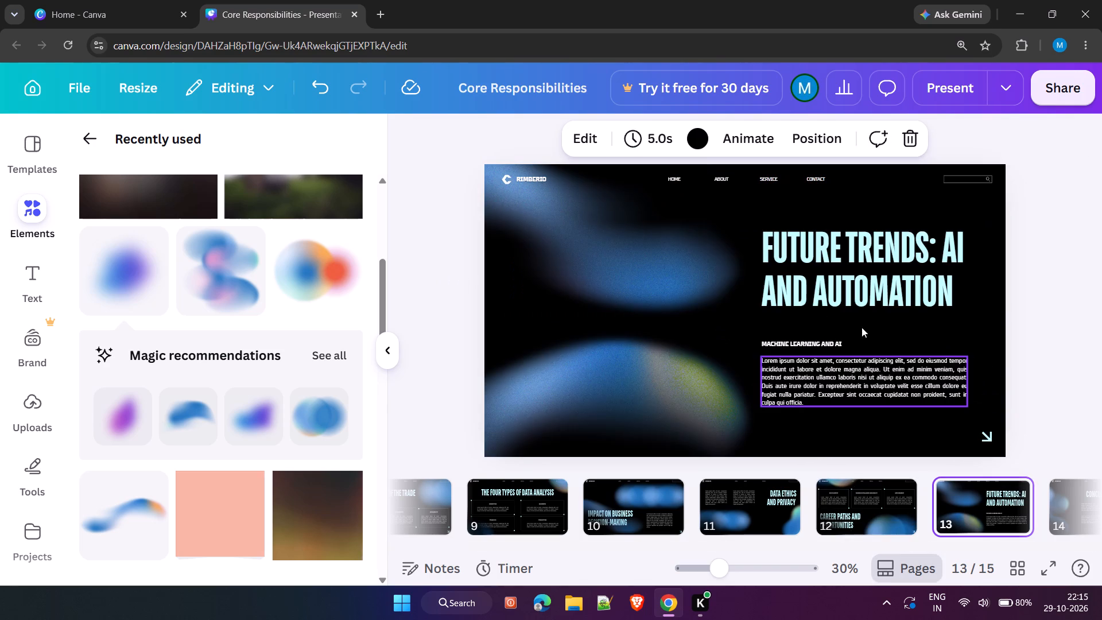
drag(707, 274, 685, 315)
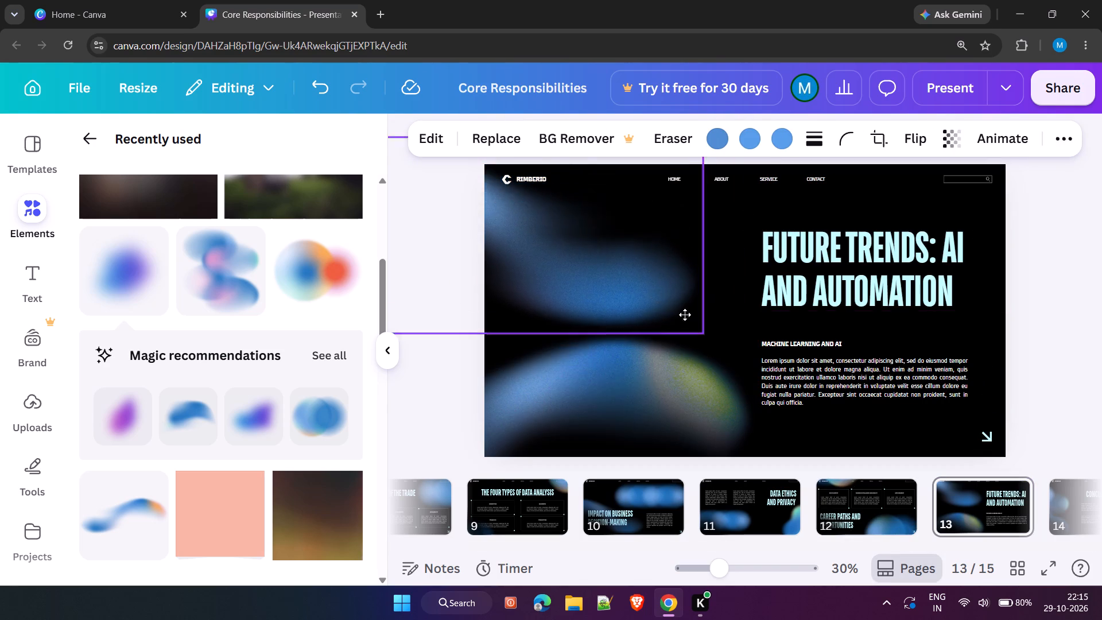
drag(685, 315, 708, 290)
drag(688, 360, 706, 343)
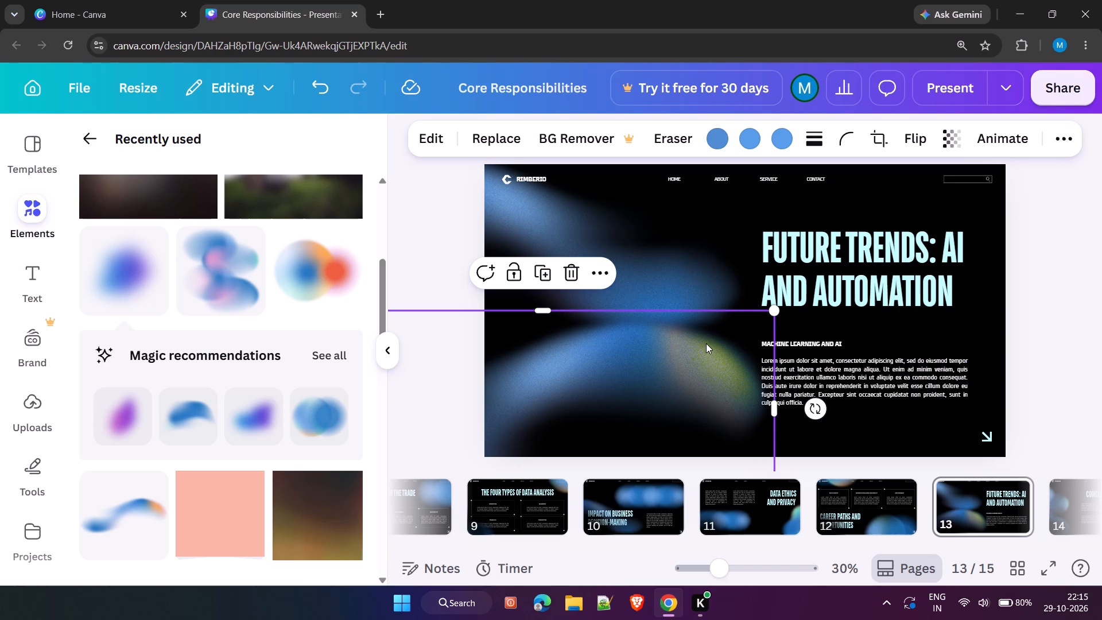
click(774, 340)
click(837, 360)
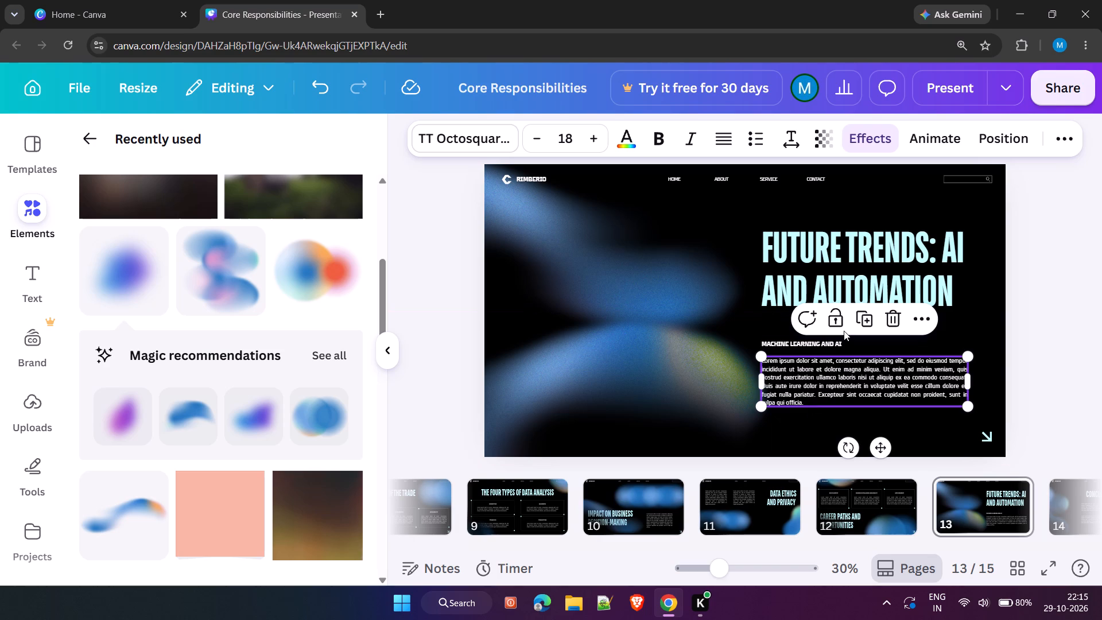
click(883, 276)
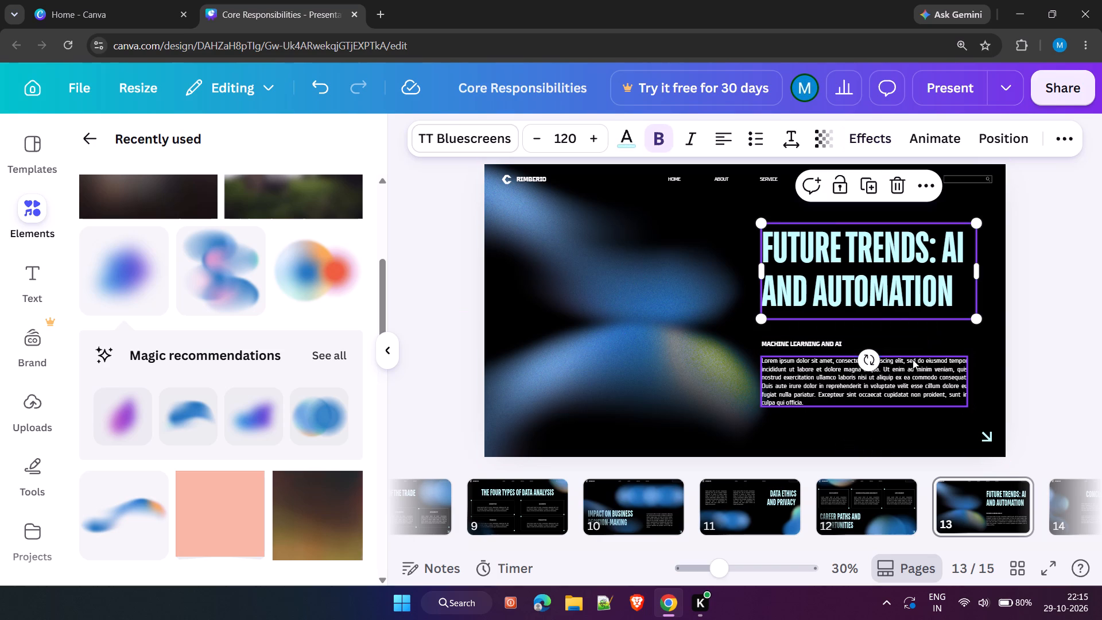
click(913, 360)
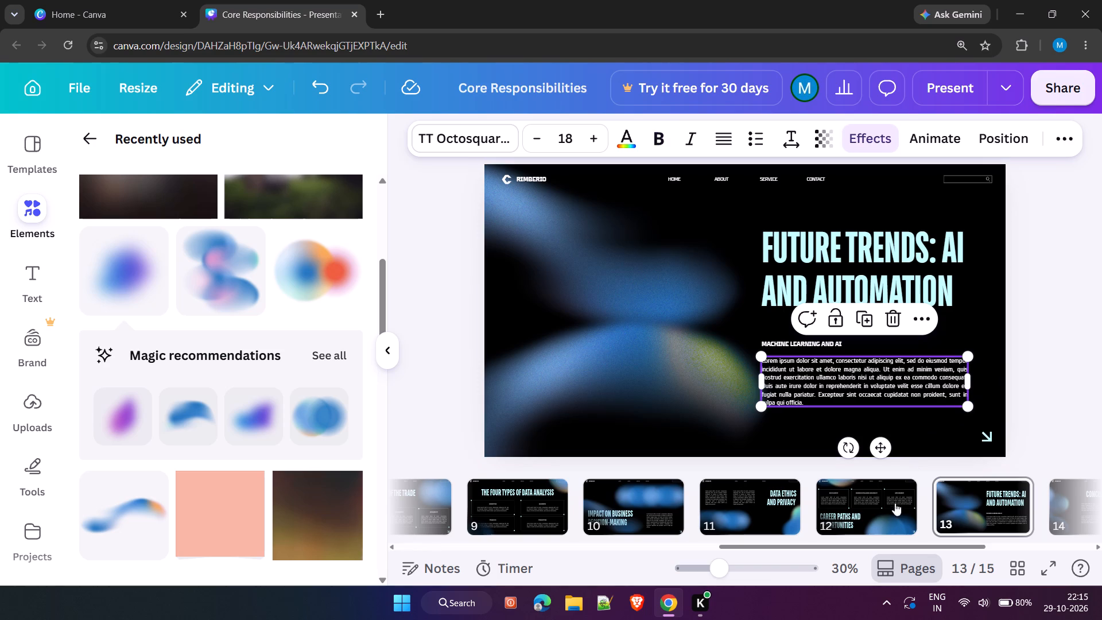
On page 14, move both body paragraphs up slightly and narrow the gap between them, keeping them horizontally centred.
scroll(962, 508, left, 2)
click(962, 508)
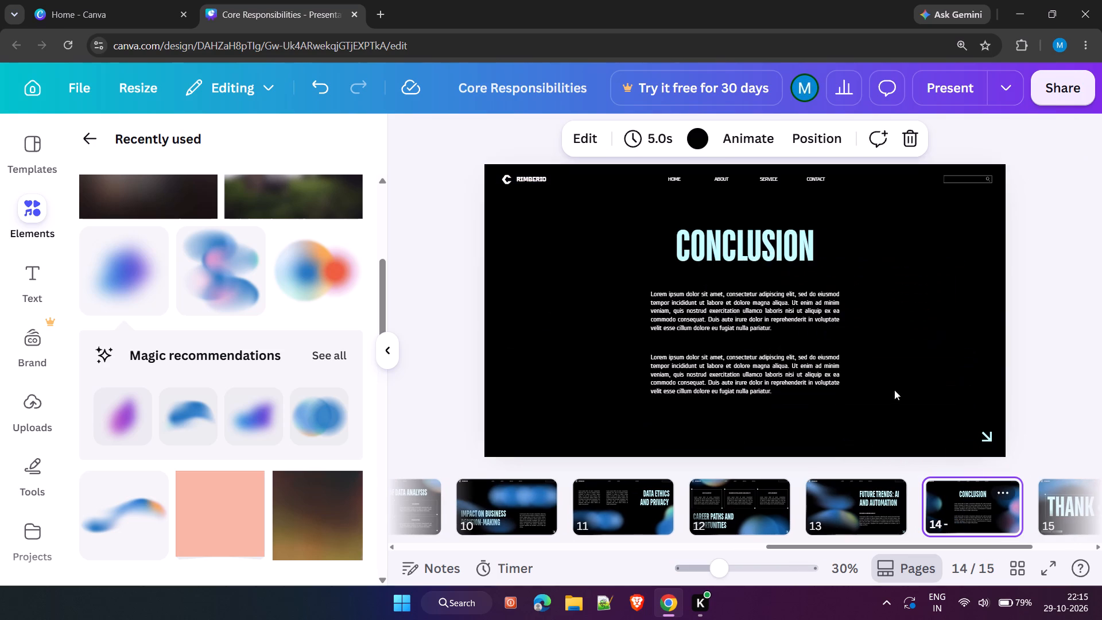
click(801, 256)
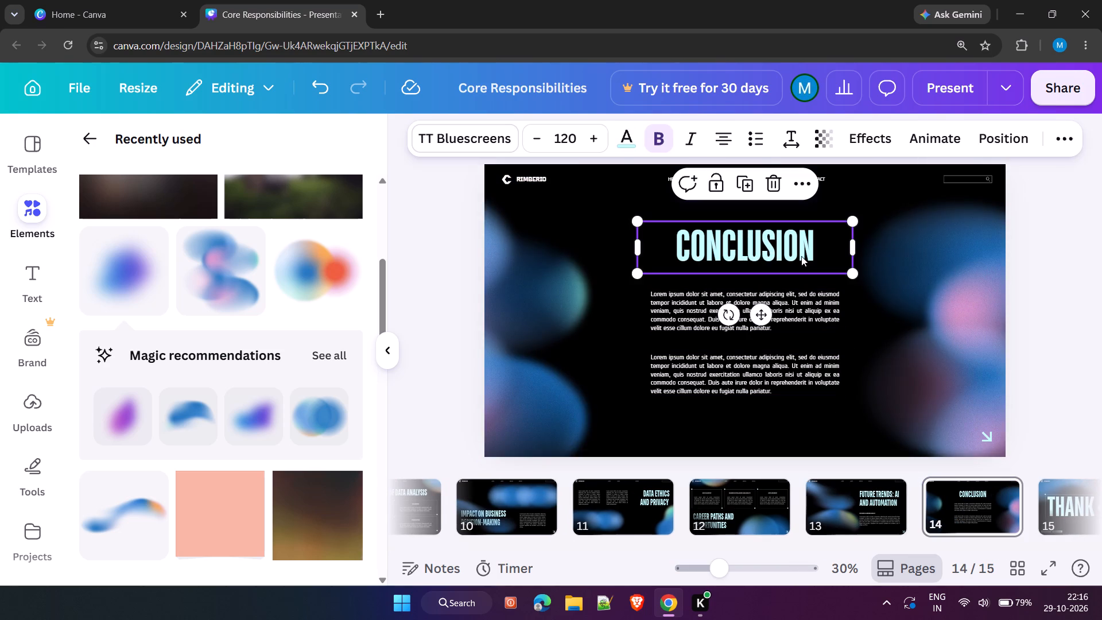
click(801, 256)
click(804, 319)
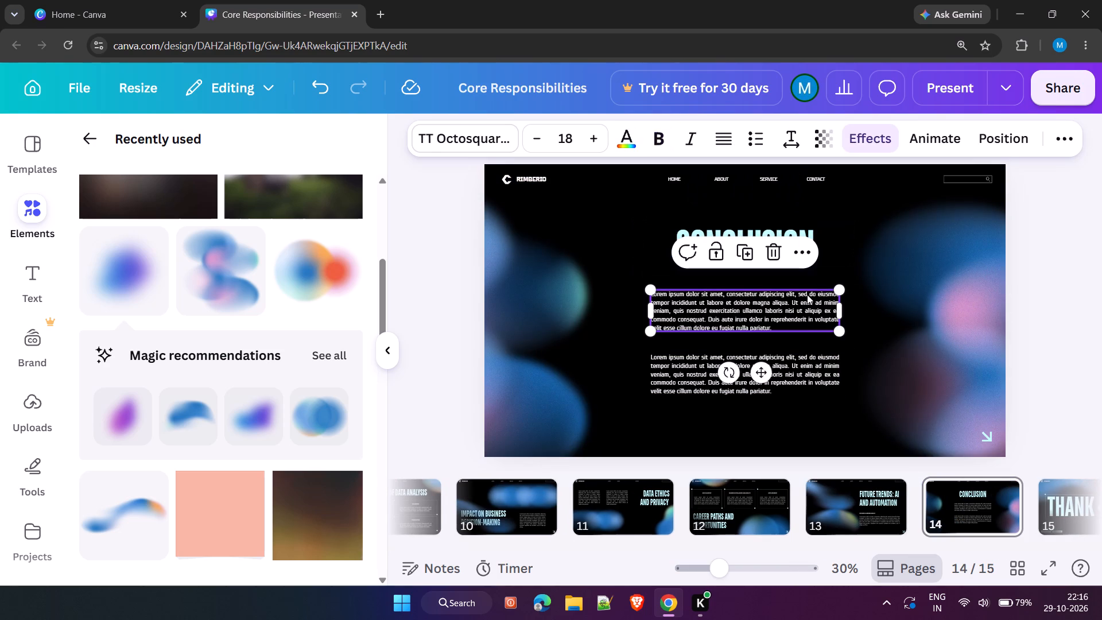
drag(805, 316, 805, 311)
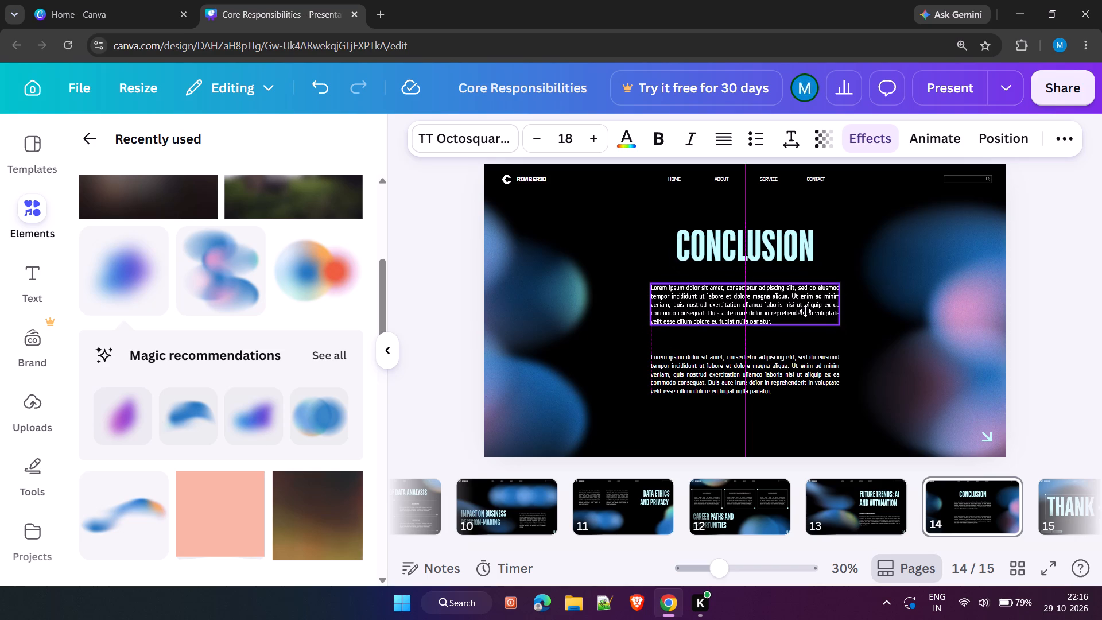
drag(805, 311, 806, 311)
click(788, 385)
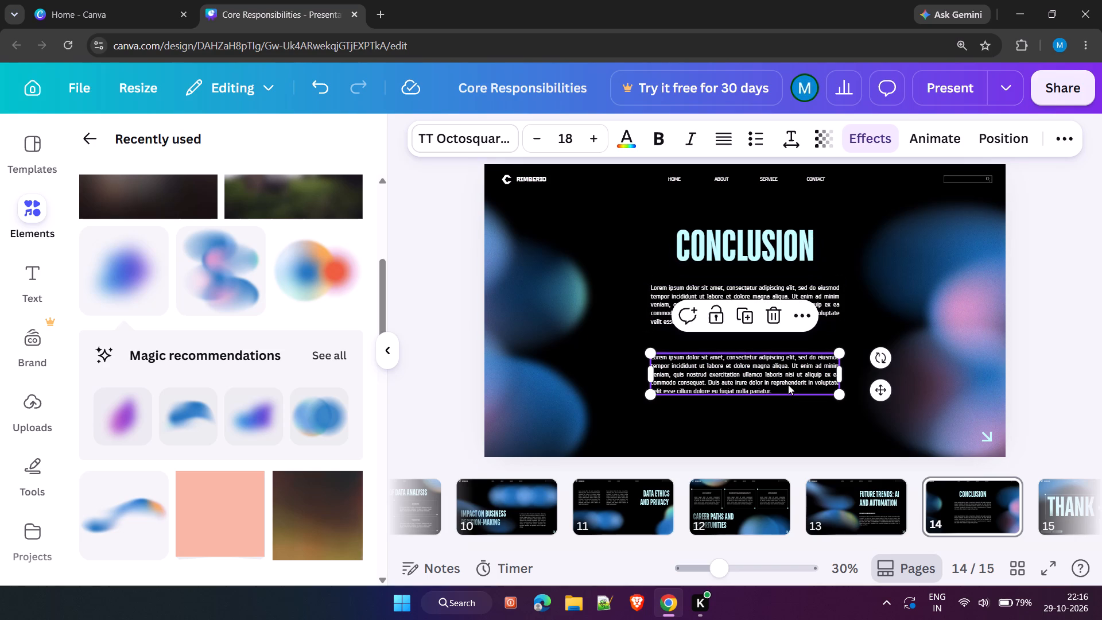
drag(788, 385, 789, 374)
Move the Conclusion title down closer to the first paragraph, keeping it horizontally centred on the slide.
click(801, 273)
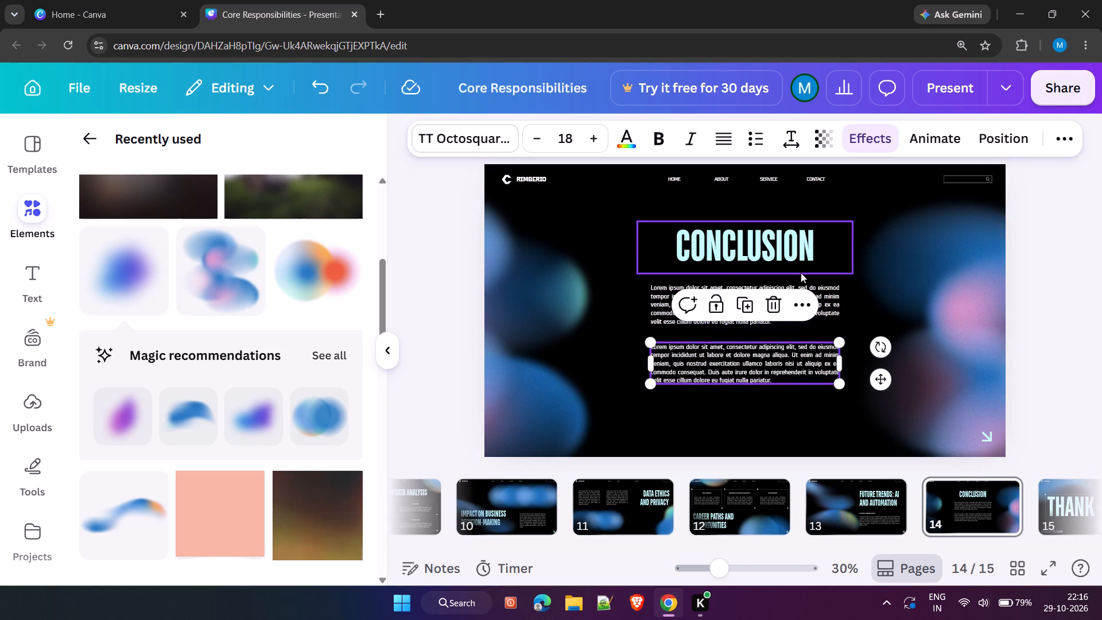
drag(801, 273, 792, 276)
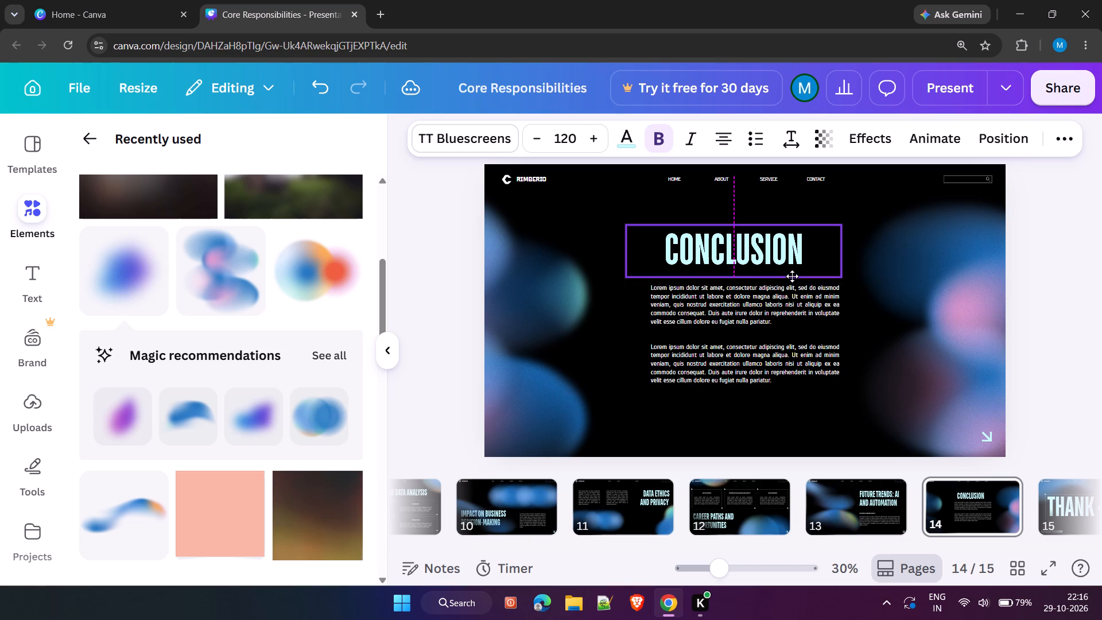
drag(792, 276, 797, 278)
click(813, 425)
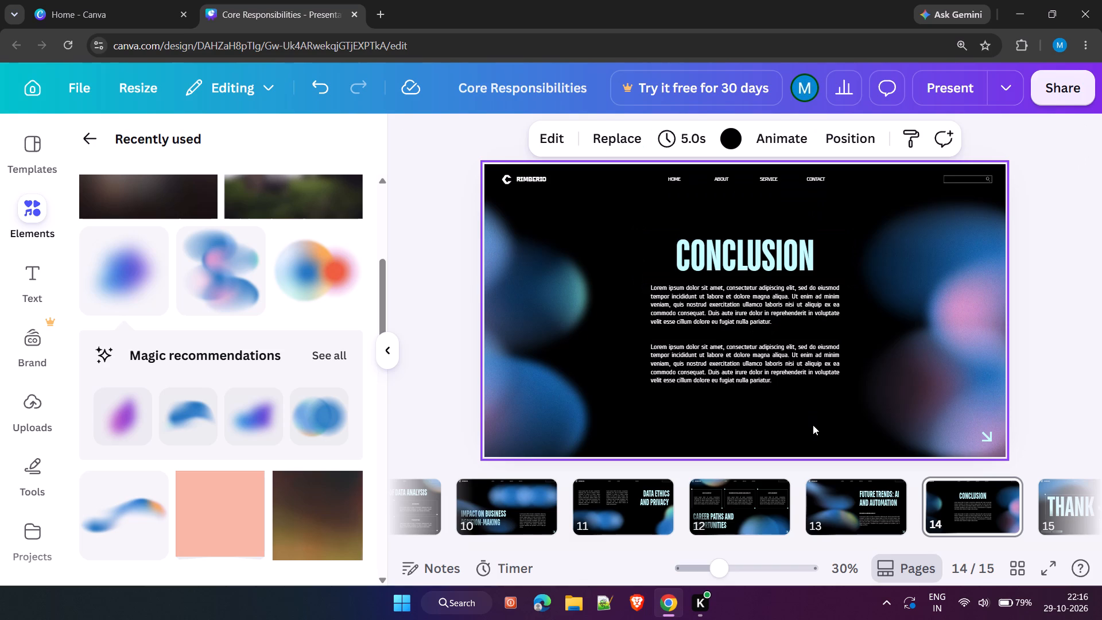
Raise the blurred gradients on both sides of the Conclusion slide, shifting the left one slightly inward.
drag(930, 299, 926, 241)
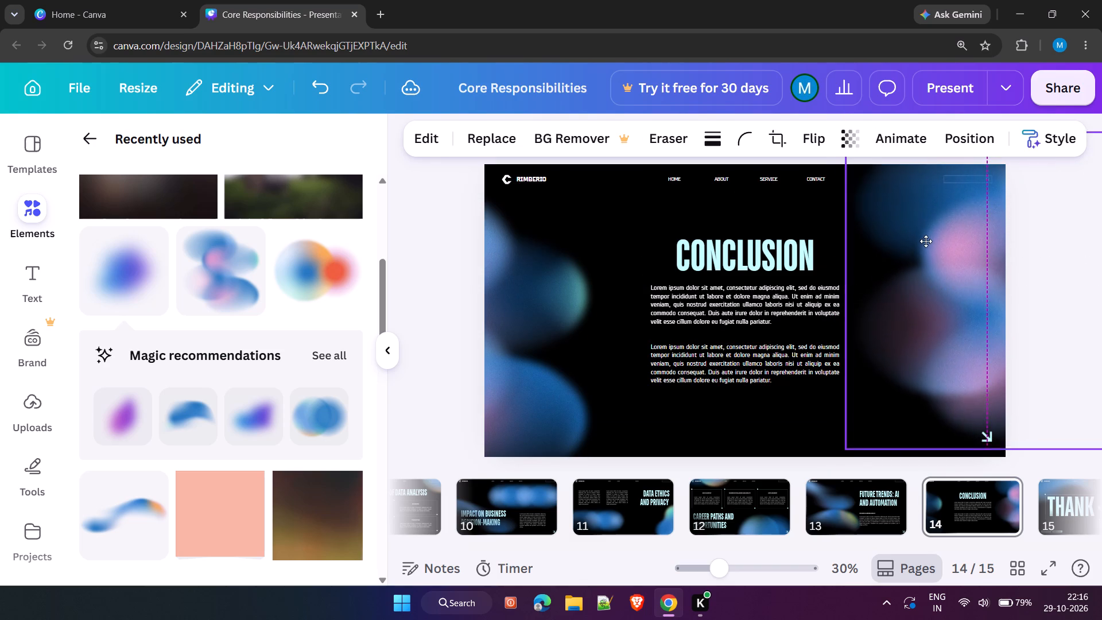
drag(926, 241, 926, 261)
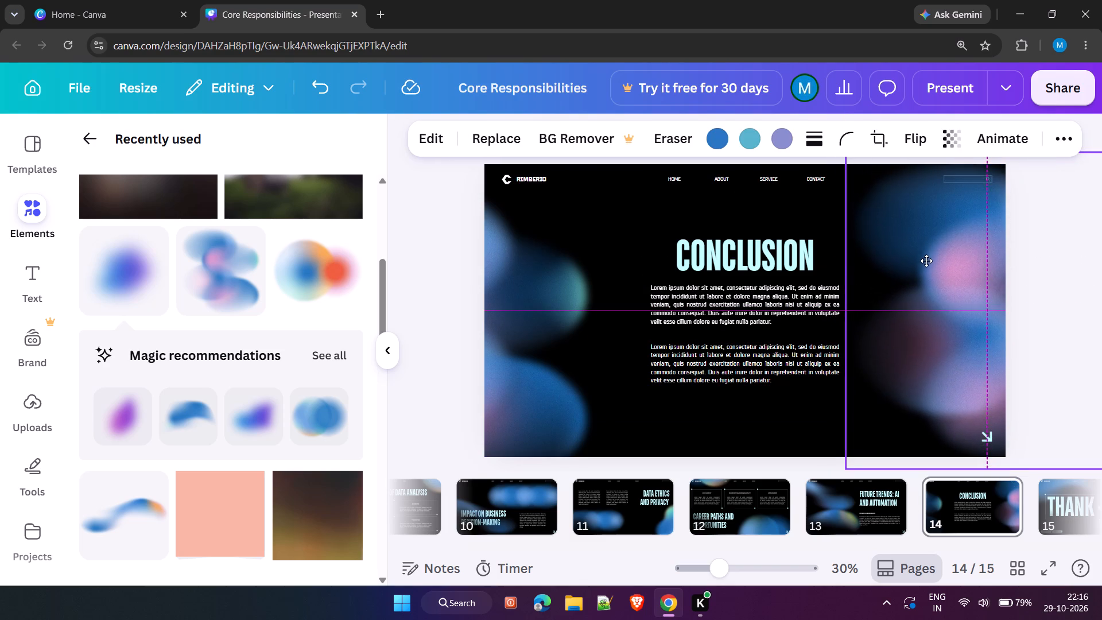
drag(926, 261, 928, 271)
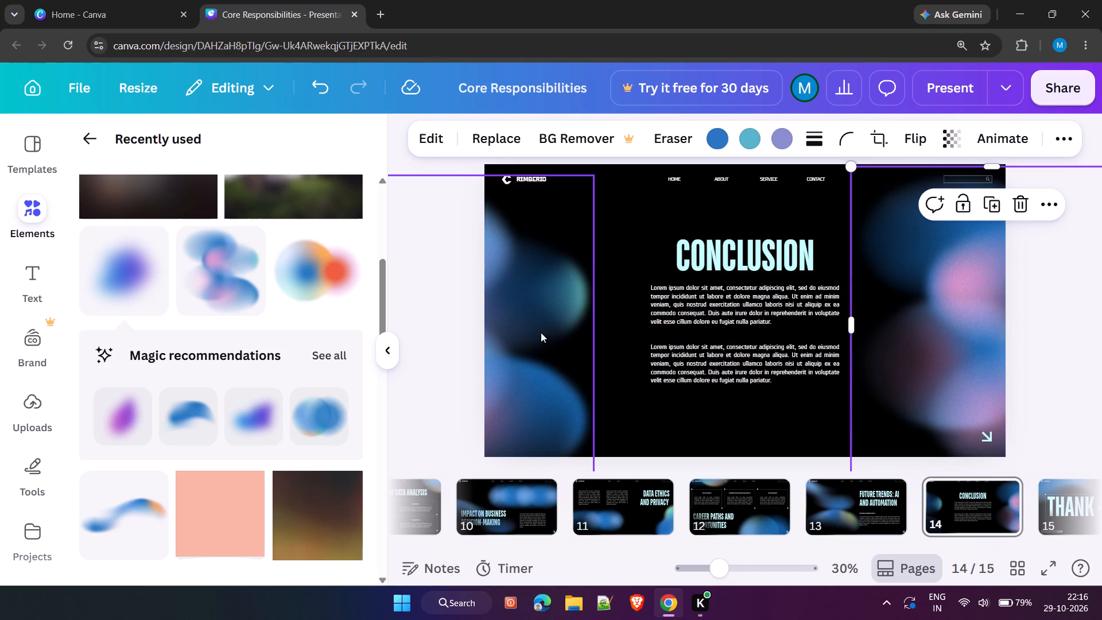
drag(541, 332, 548, 302)
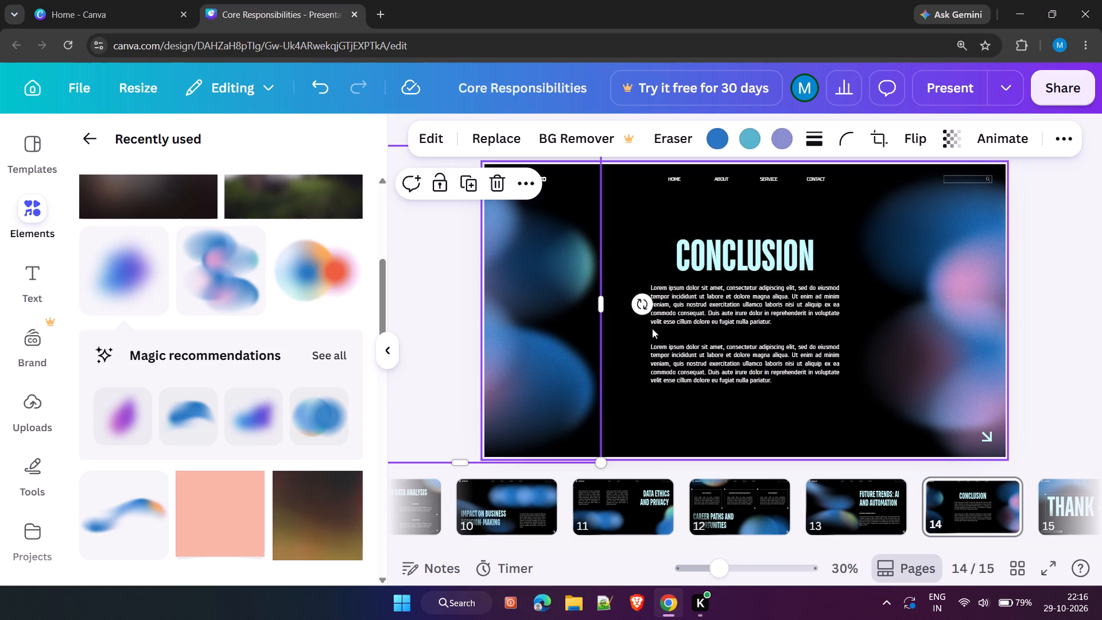
click(728, 412)
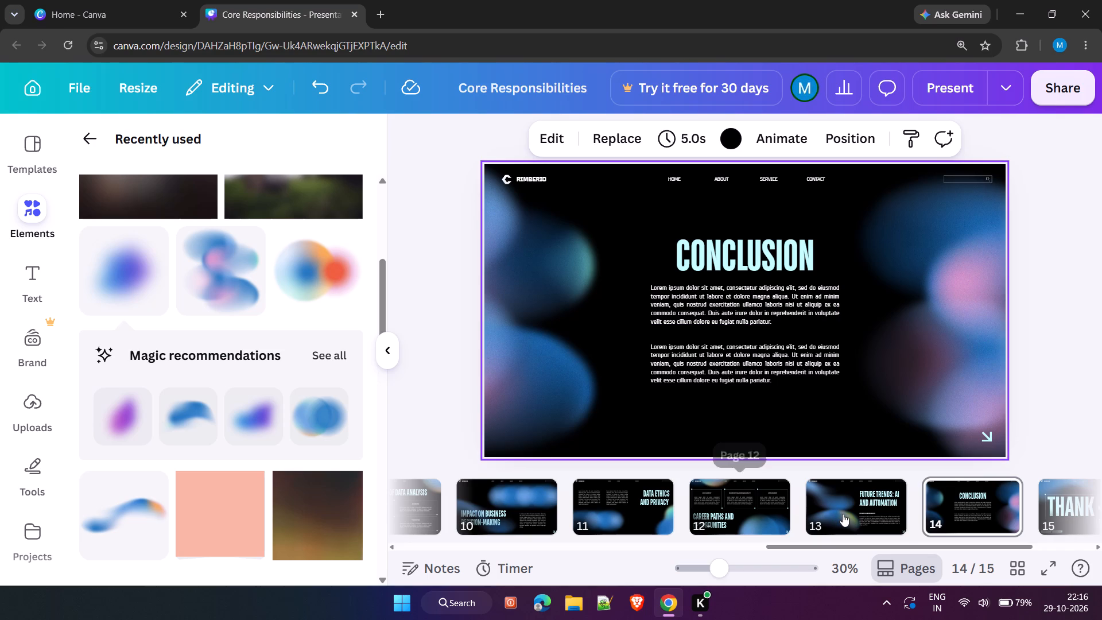
On page 15, move the word YOU slightly up and to the right of its original place beside THANK.
scroll(843, 514, left, 1)
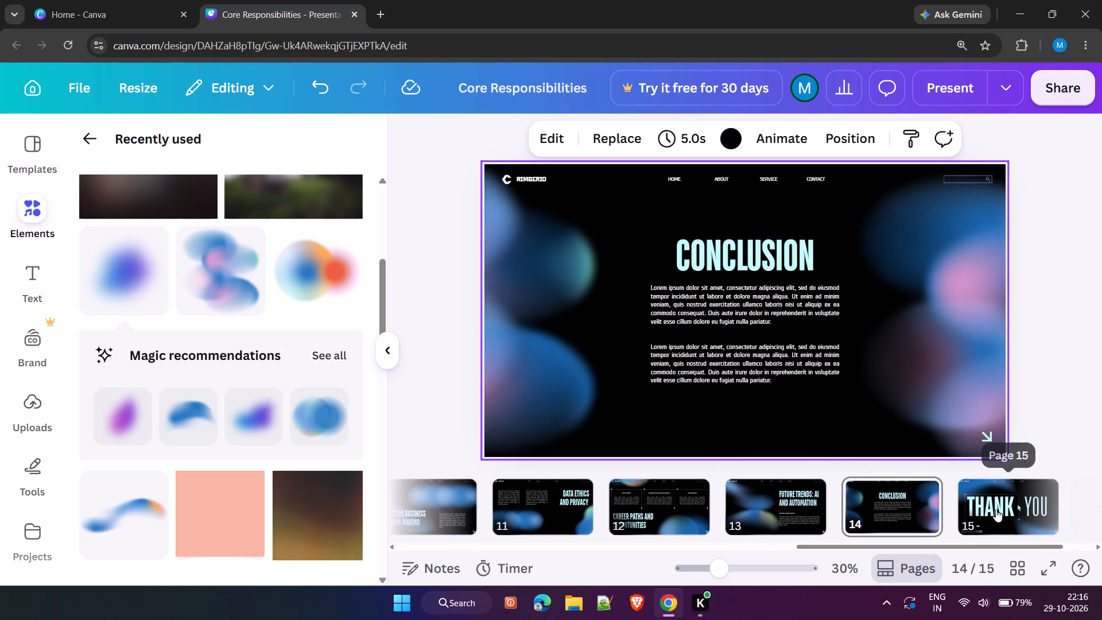
click(995, 509)
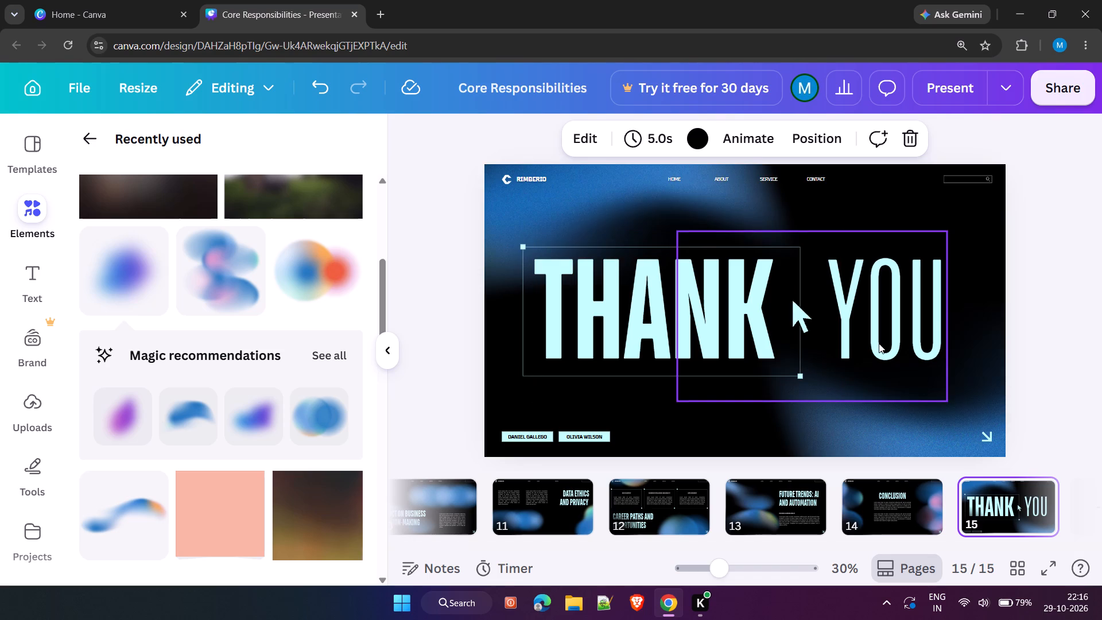
click(879, 343)
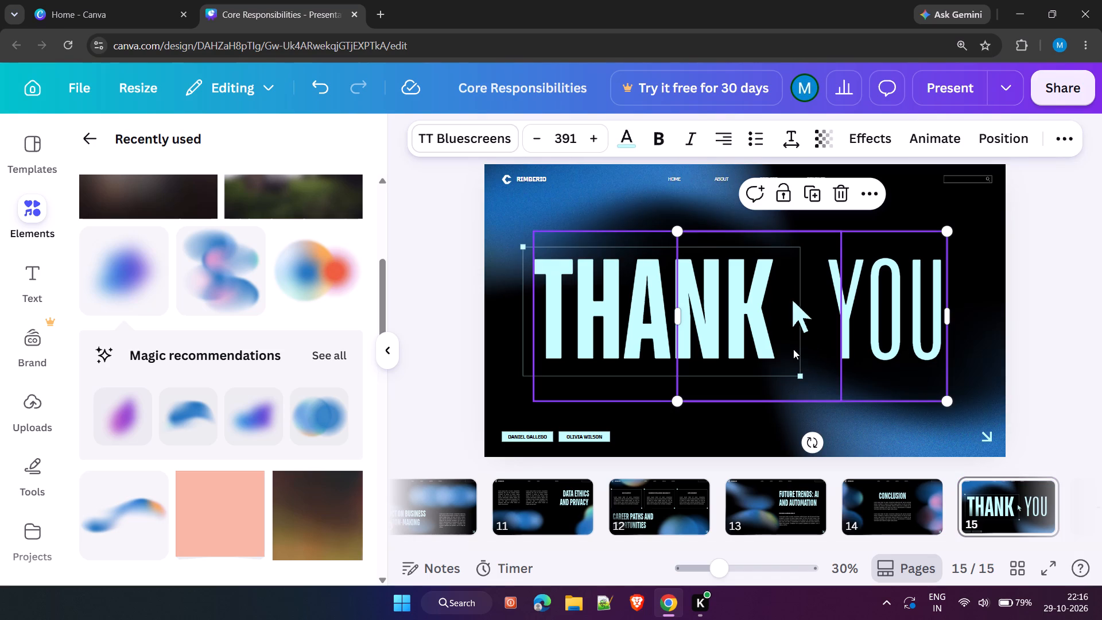
click(793, 349)
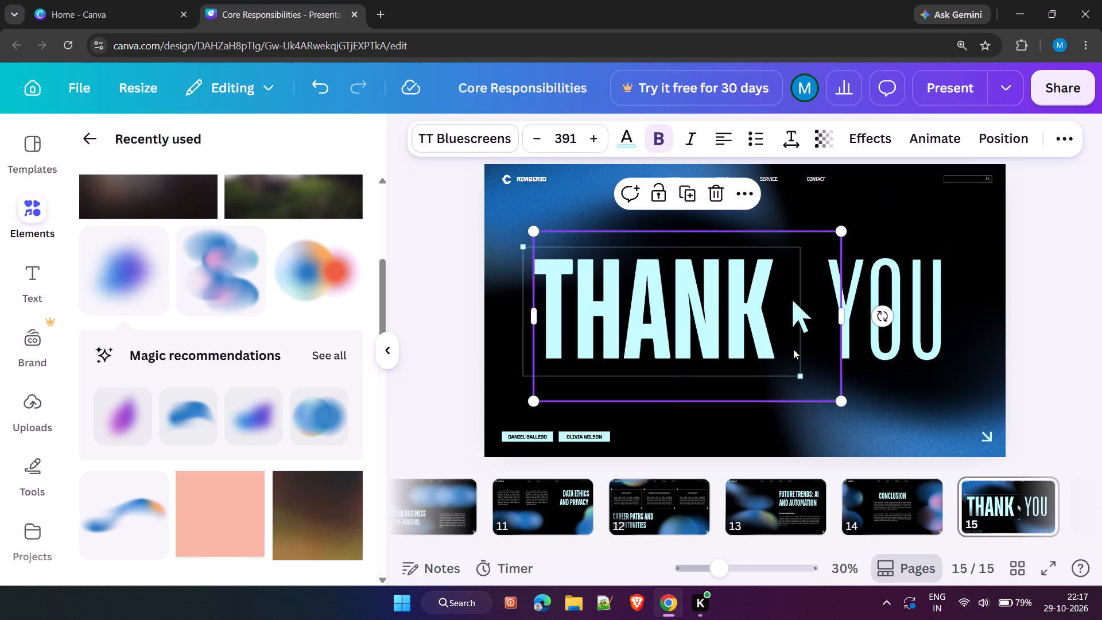
click(883, 338)
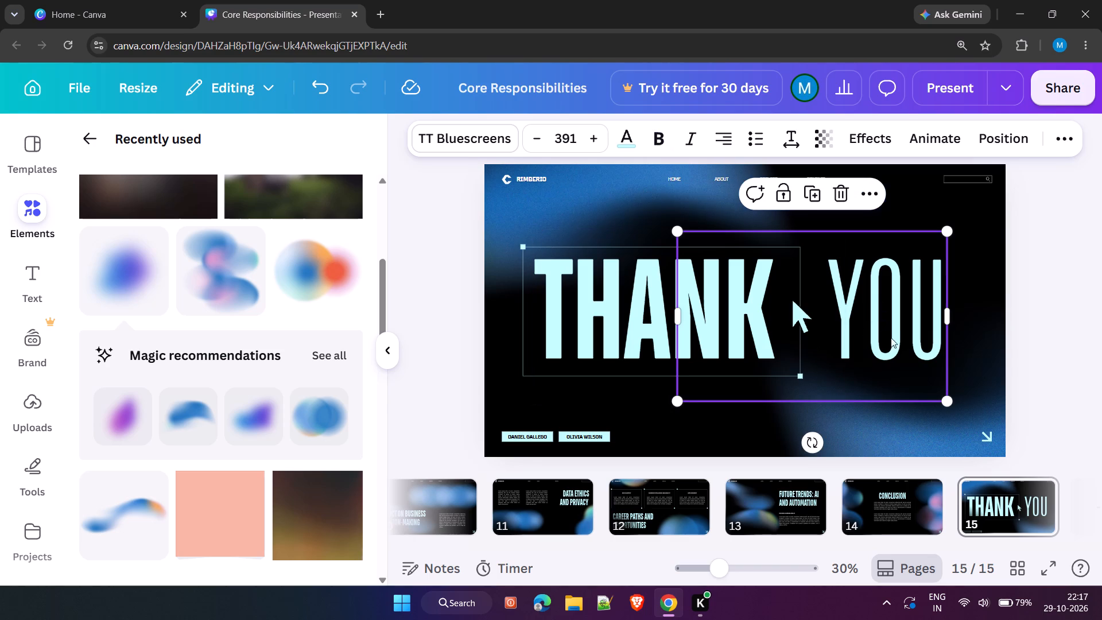
drag(906, 335, 904, 332)
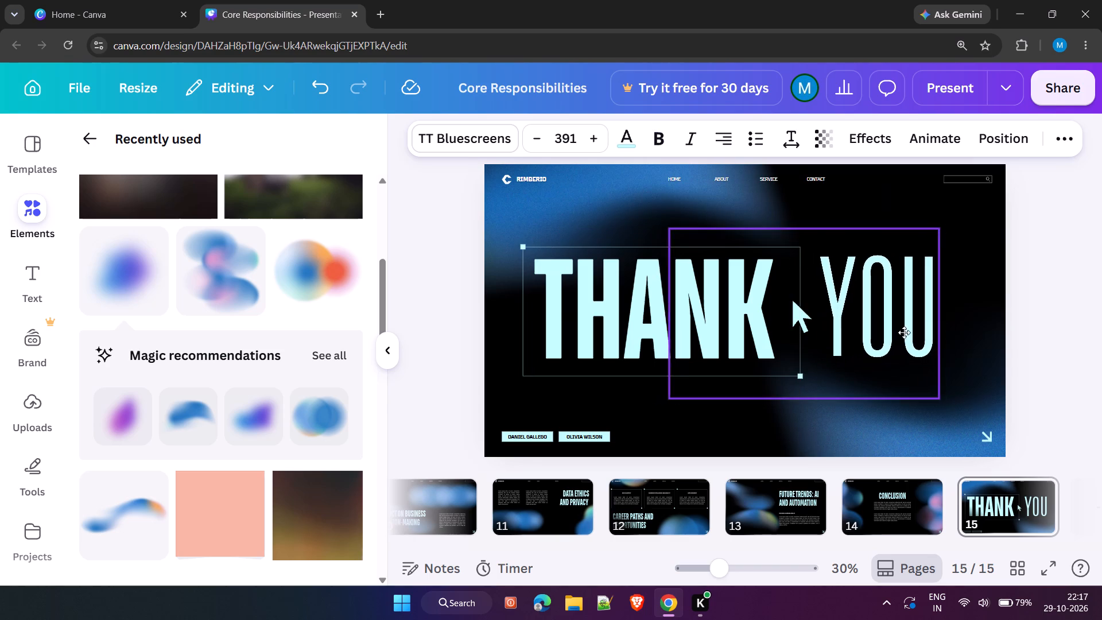
drag(904, 332, 907, 331)
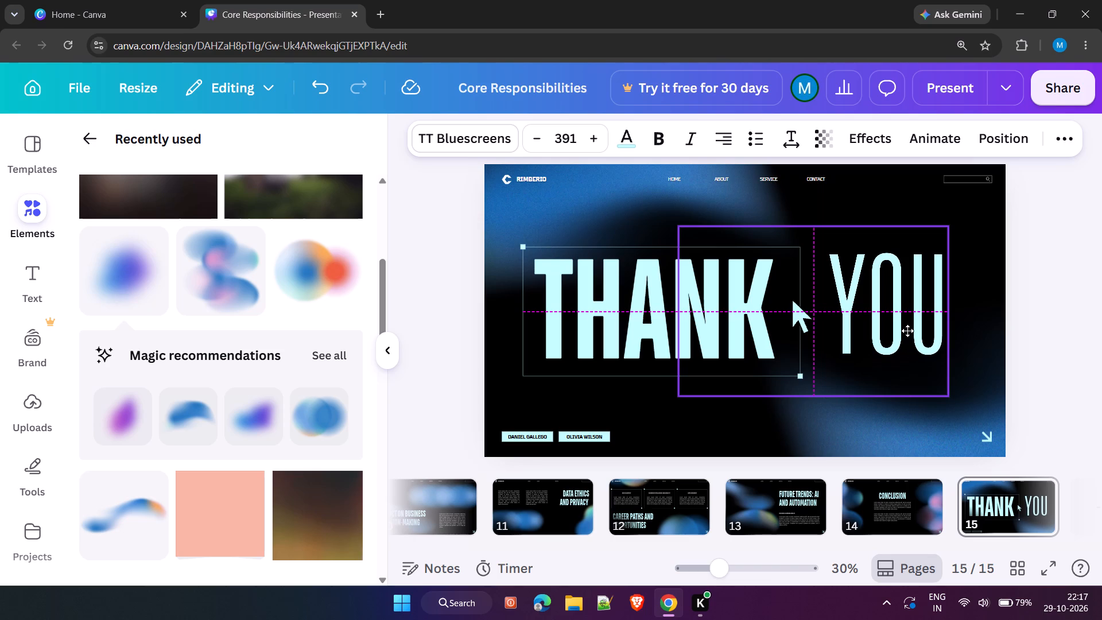
drag(907, 331, 911, 332)
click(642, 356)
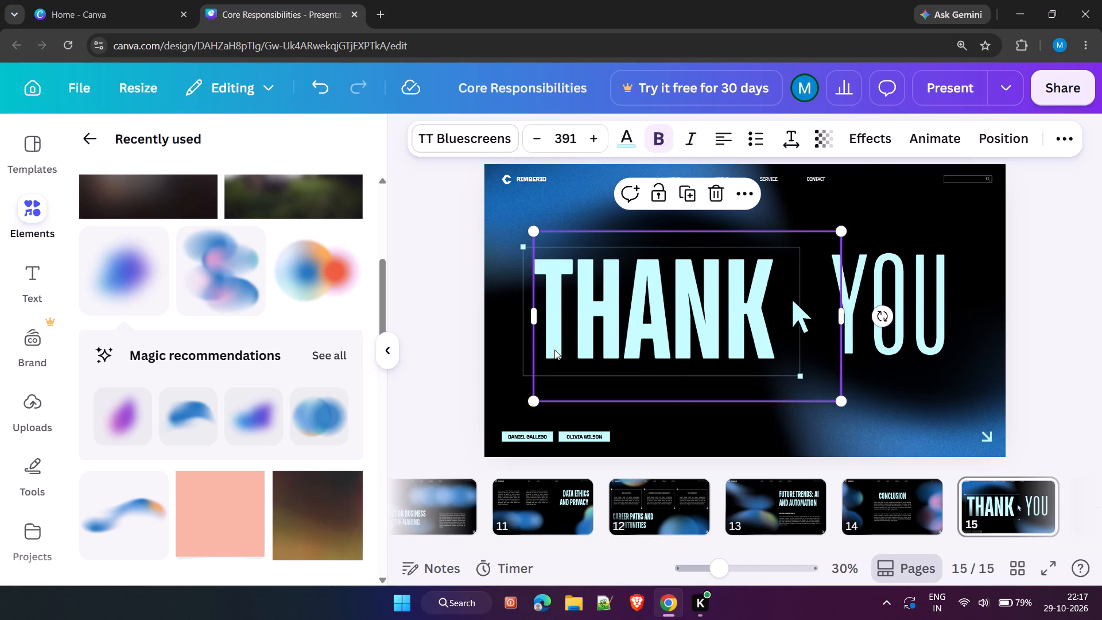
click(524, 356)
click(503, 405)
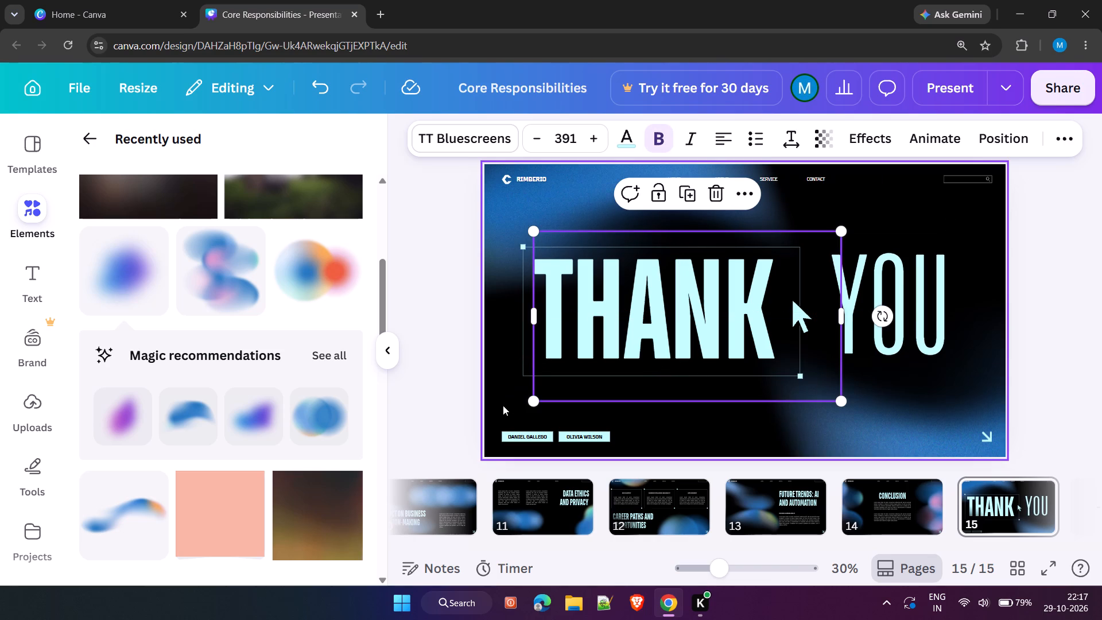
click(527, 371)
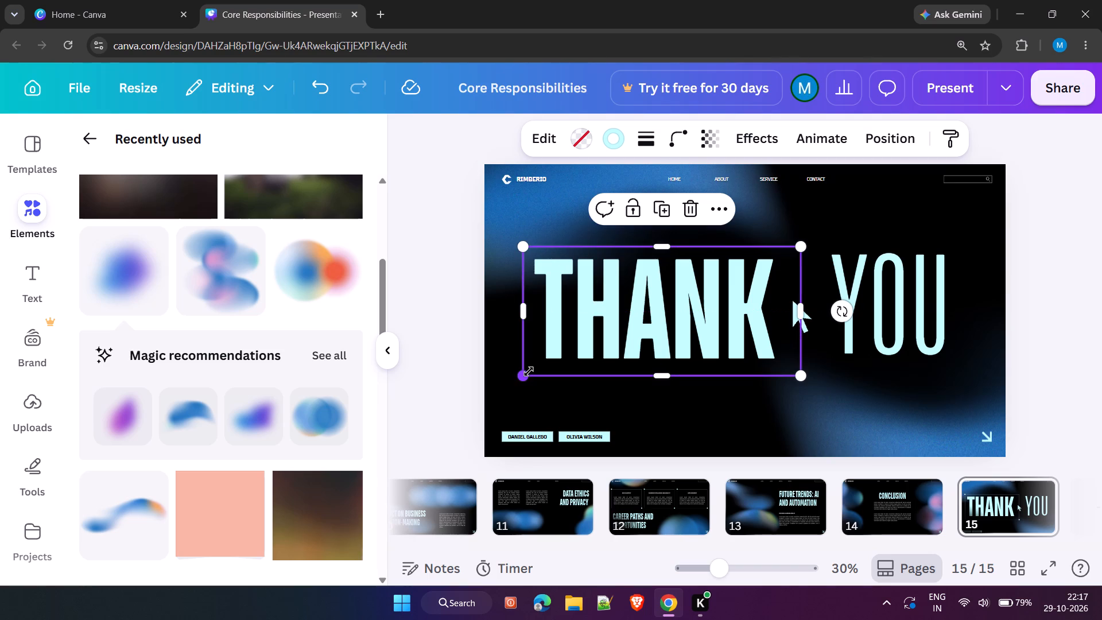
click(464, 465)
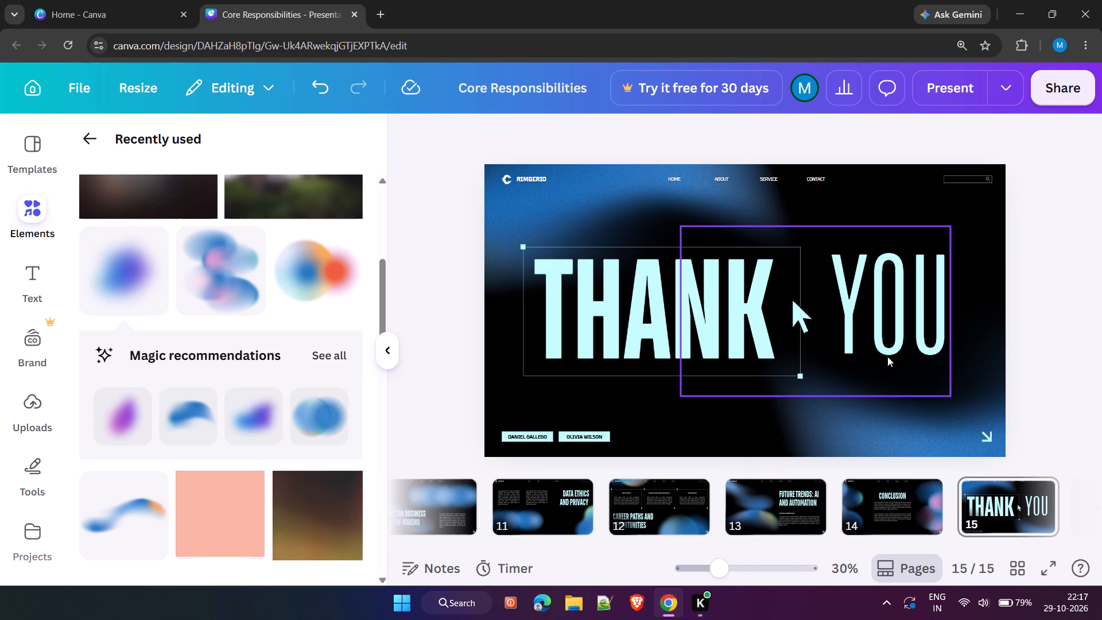
Shift the lower-right blue gradient on the Thank You slide slightly up and to the left.
drag(900, 418, 898, 390)
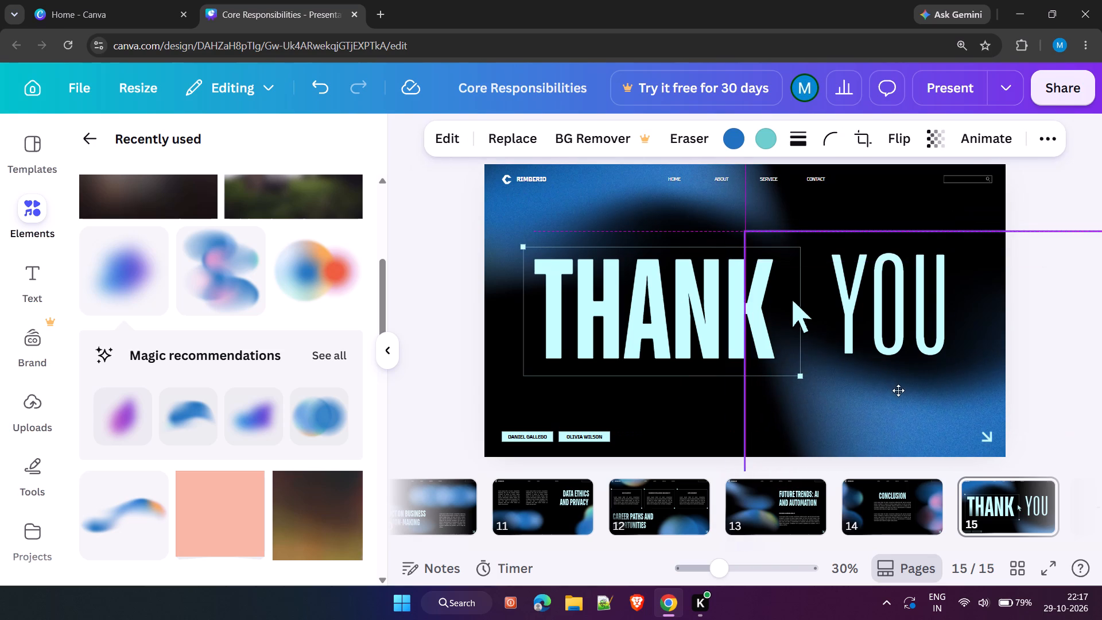
drag(898, 390, 883, 405)
click(681, 437)
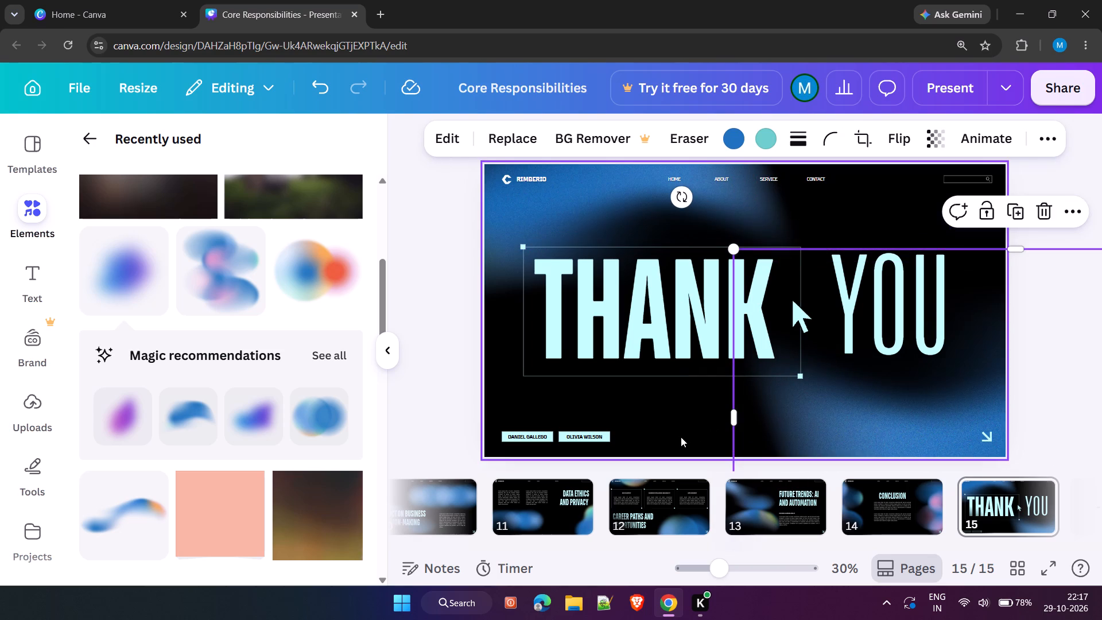
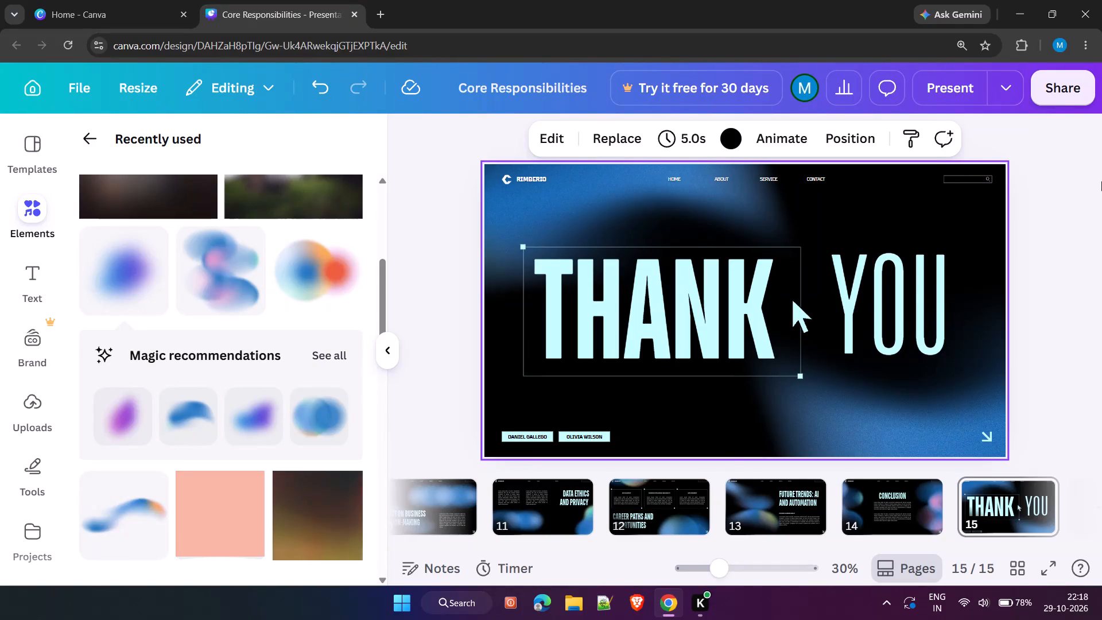
Shift the thin rectangular outline around the word THANK on page 15 slightly to the left.
click(919, 332)
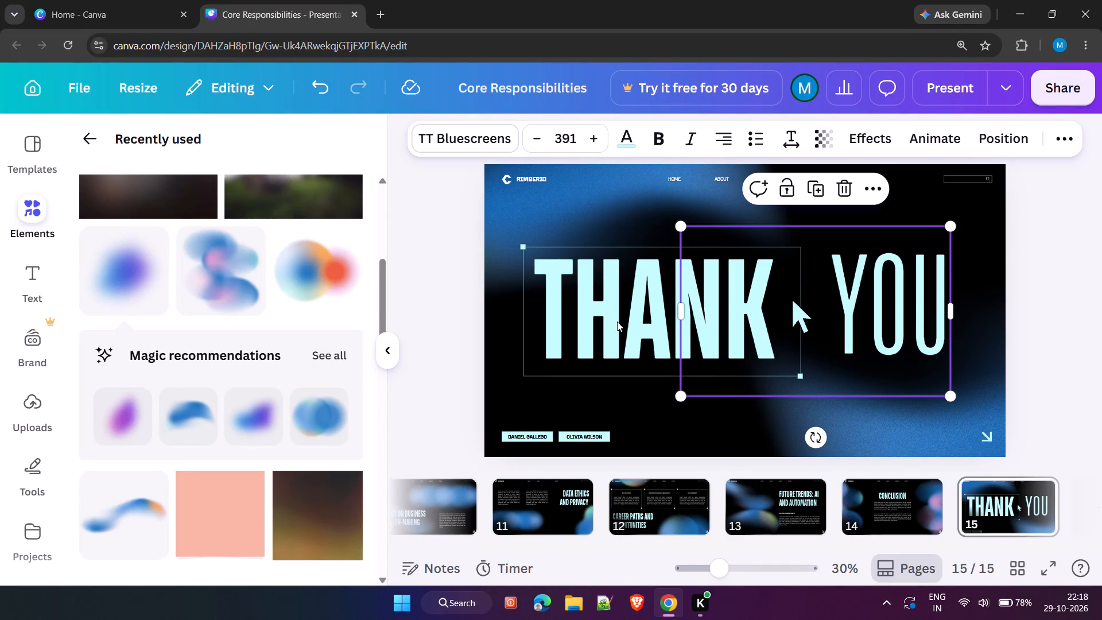
click(511, 351)
click(529, 351)
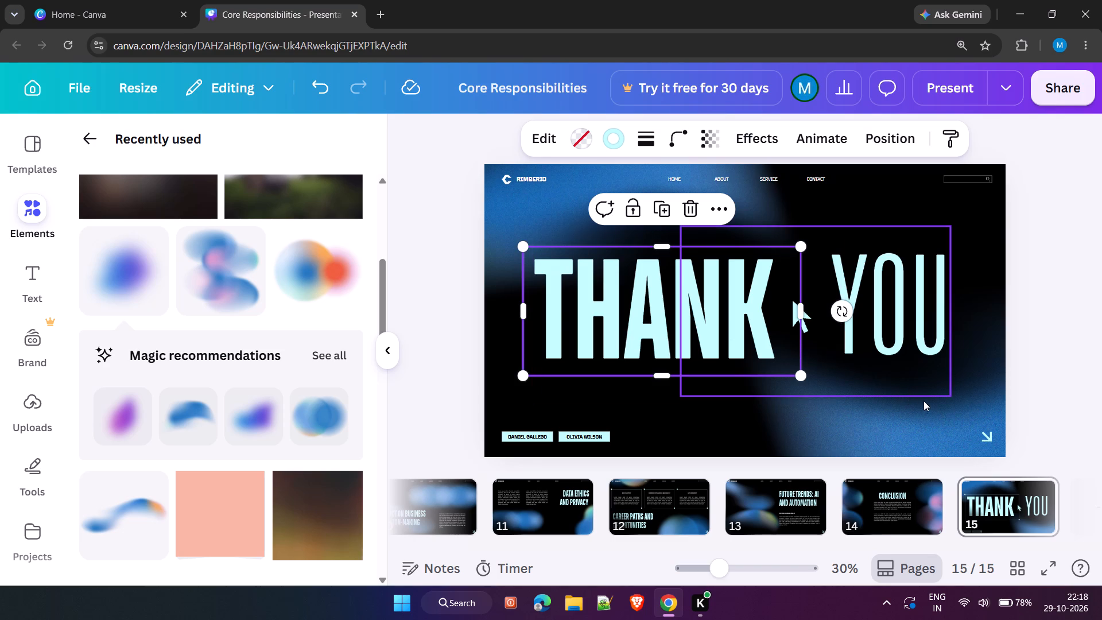
click(918, 364)
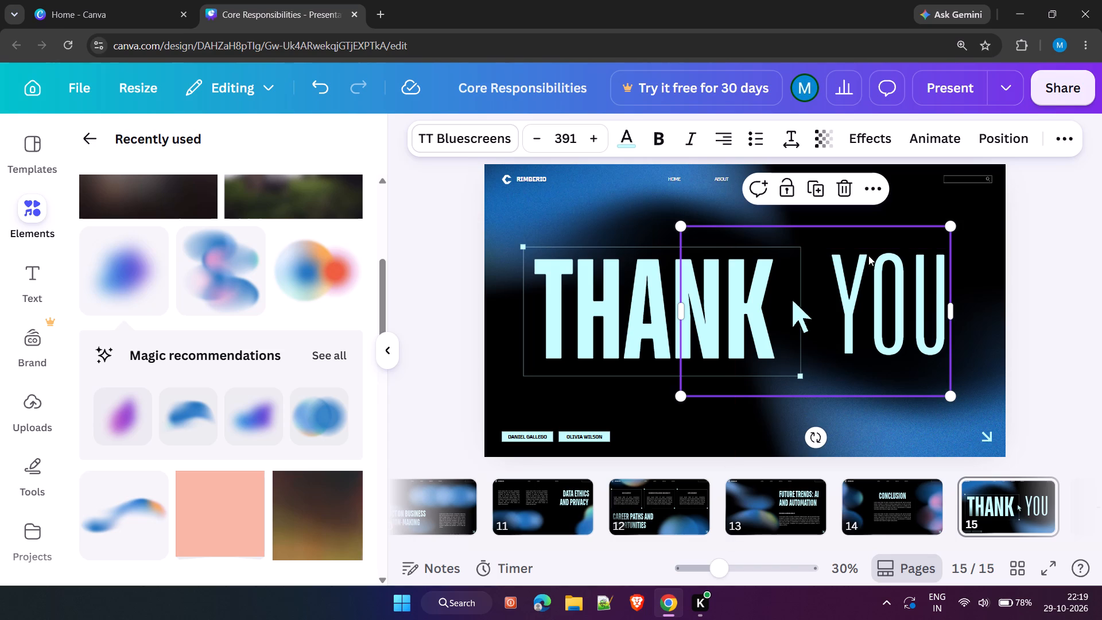
click(650, 282)
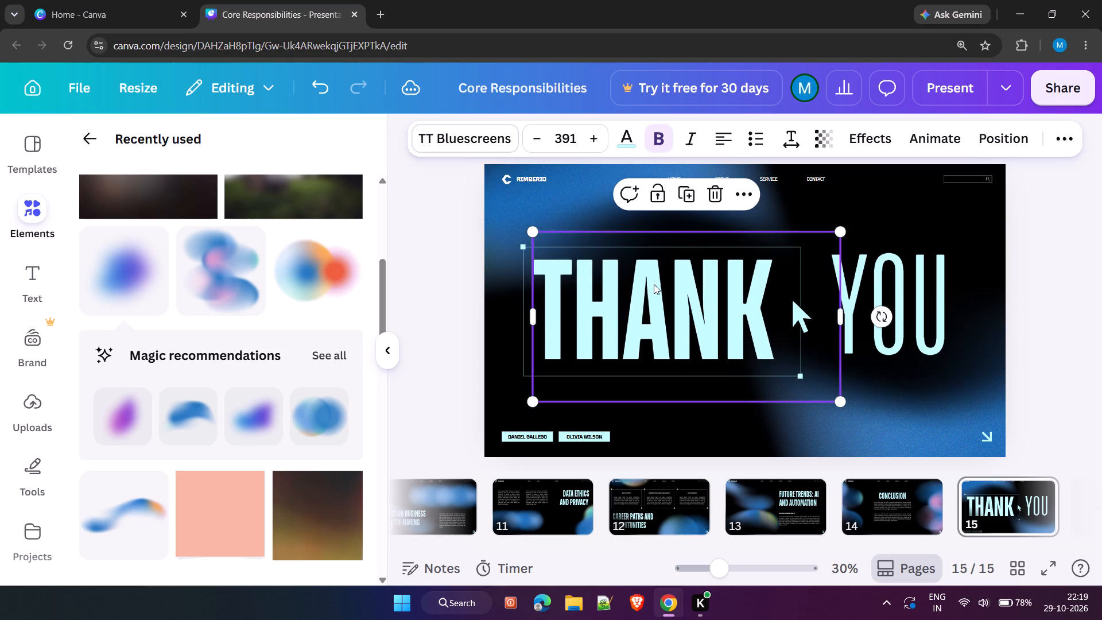
click(496, 353)
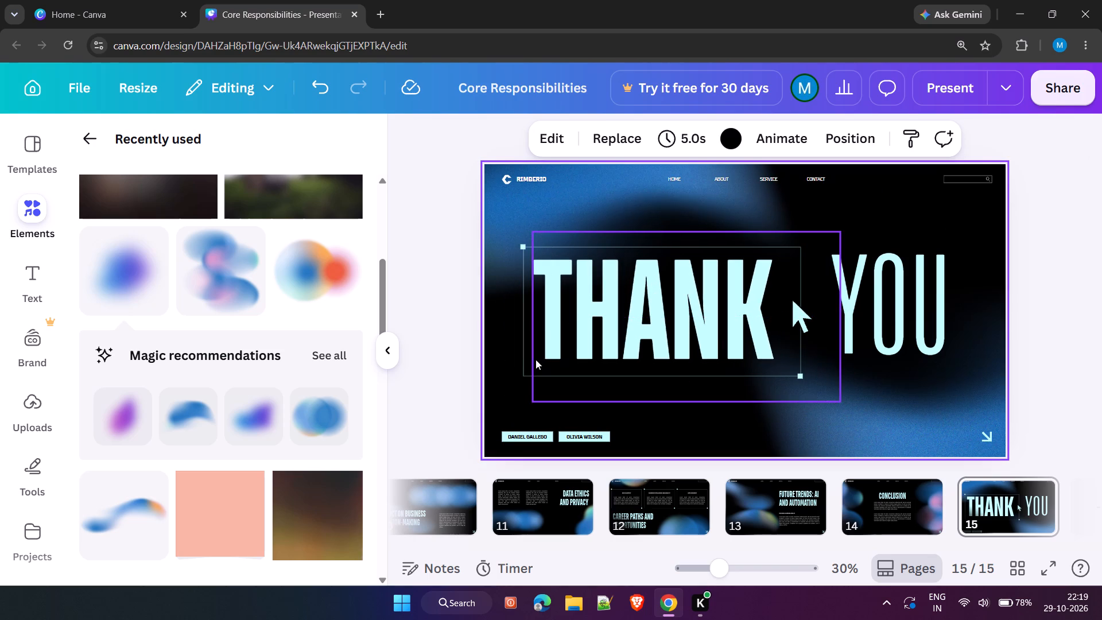
drag(527, 359, 518, 360)
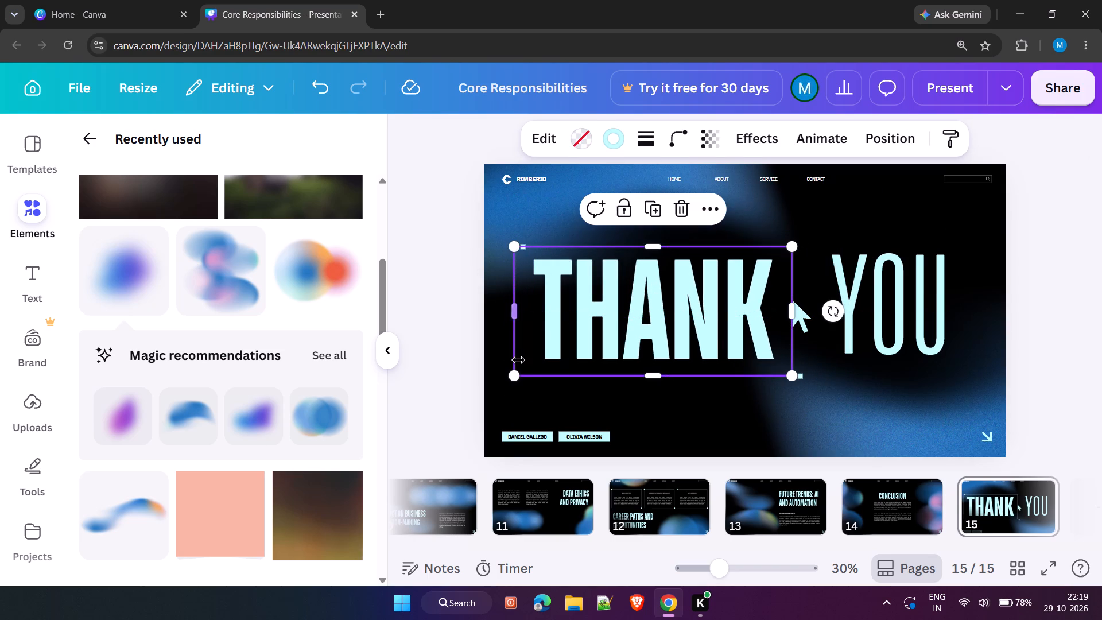
click(608, 409)
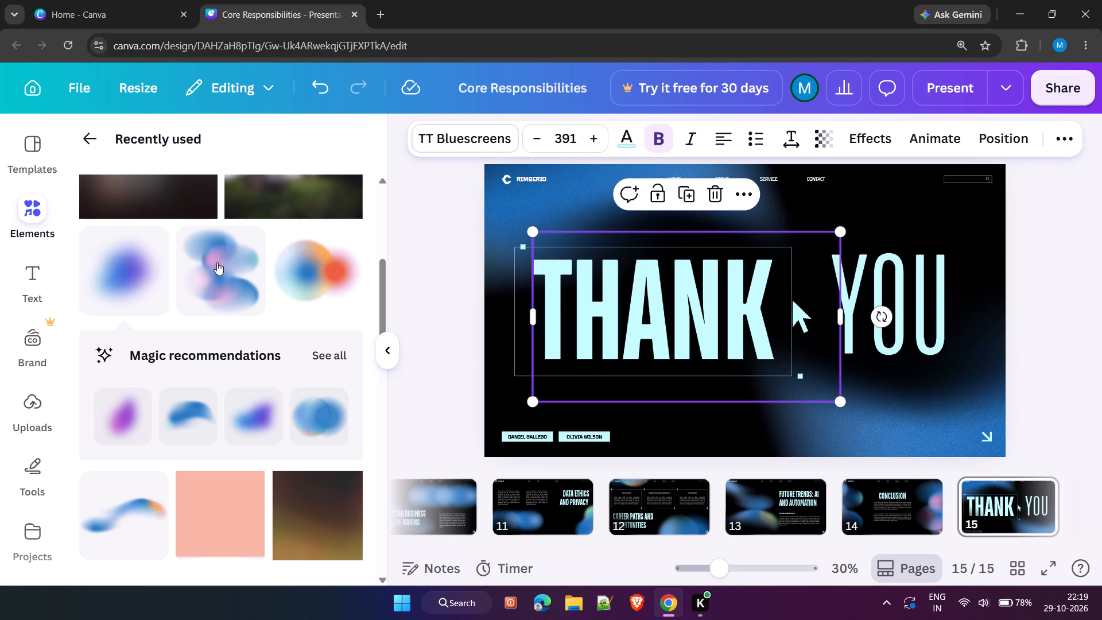
Add the blurred landscape photo from the recently used elements to the Thank You slide and crop its left side narrower.
scroll(217, 267, up, 3)
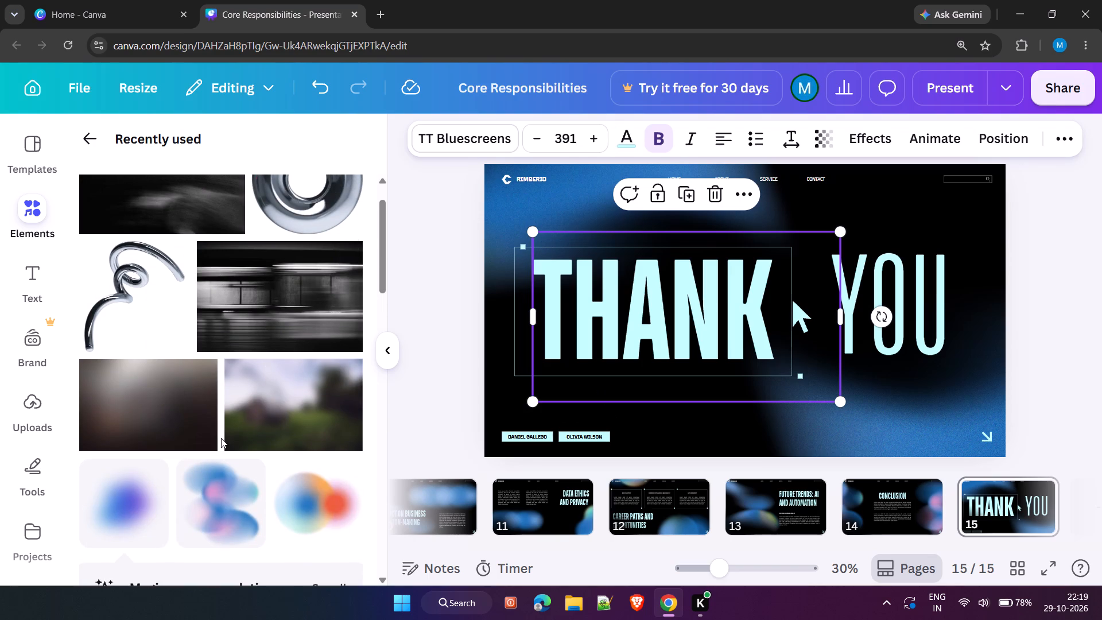
drag(221, 438, 269, 421)
click(269, 421)
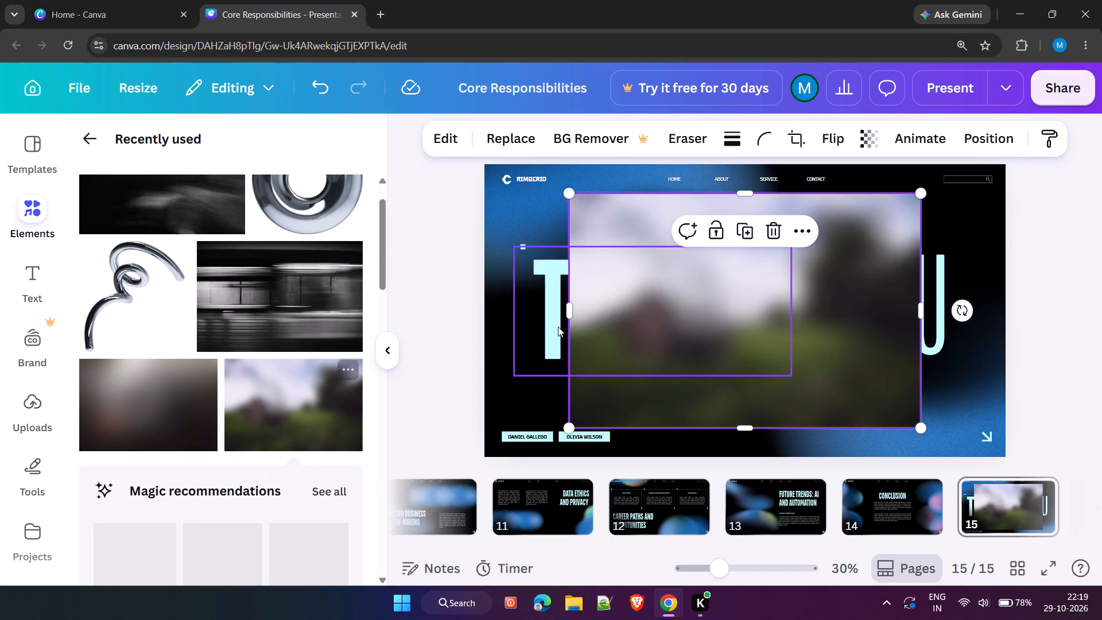
drag(569, 312, 479, 323)
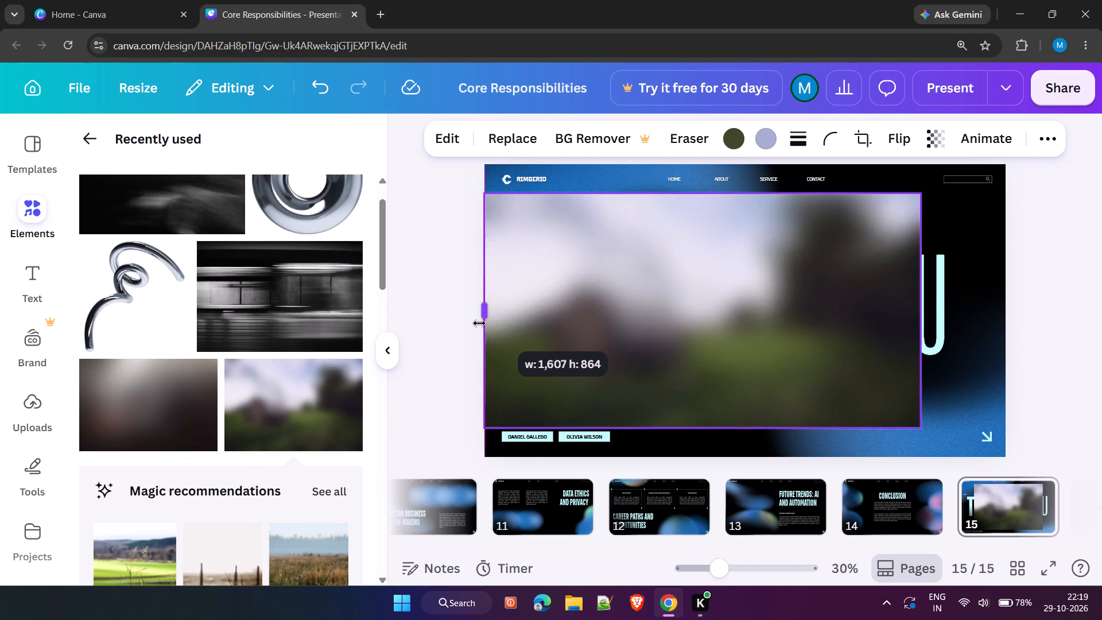
drag(479, 323, 592, 317)
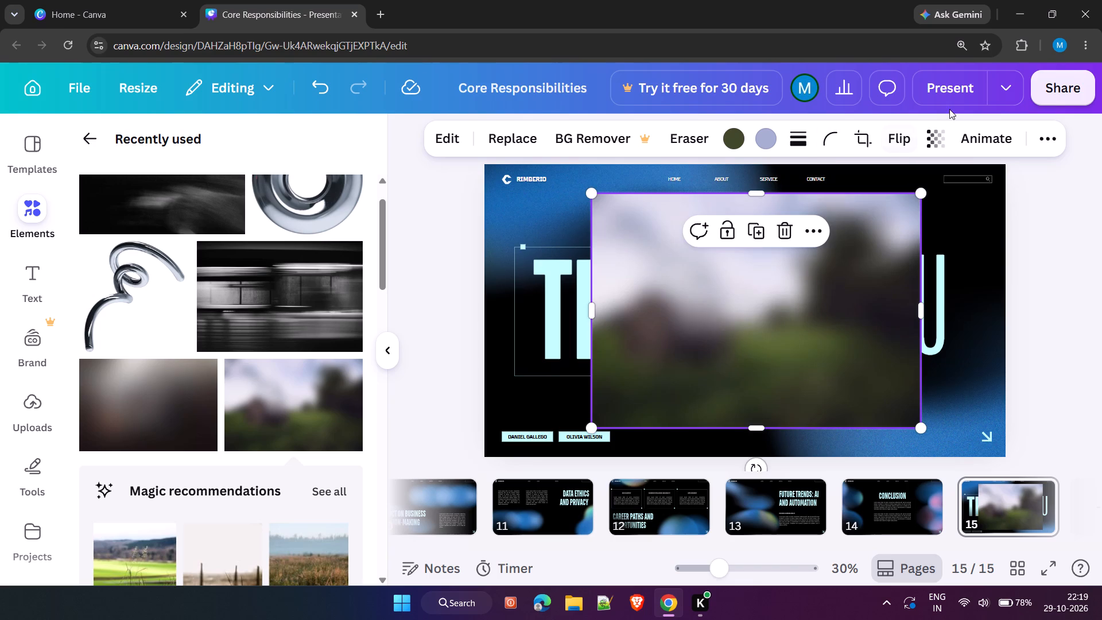
Set the blurred landscape photo's transparency to 60.
click(933, 134)
click(902, 202)
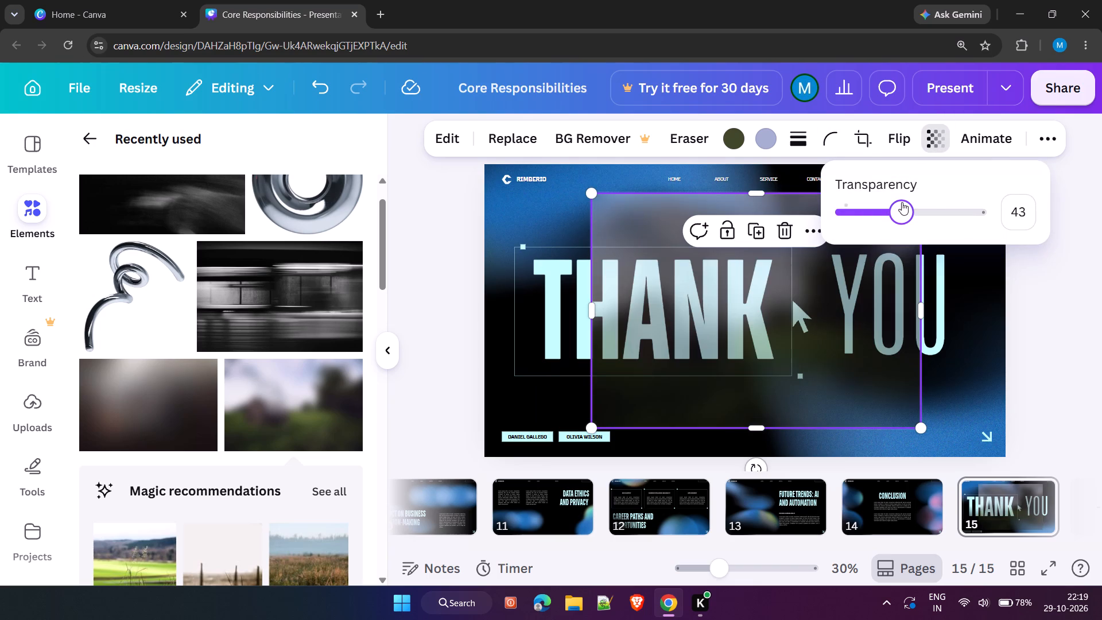
click(925, 203)
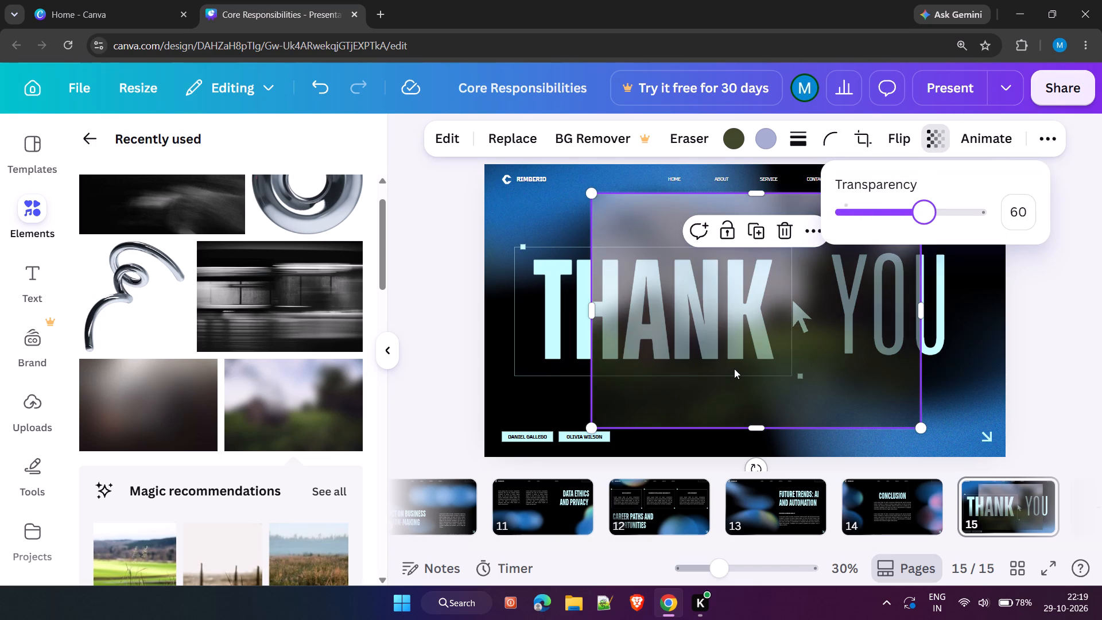
Move the translucent photo over THANK and resize it to match the thin rectangular outline, about 485 high.
drag(734, 369, 638, 371)
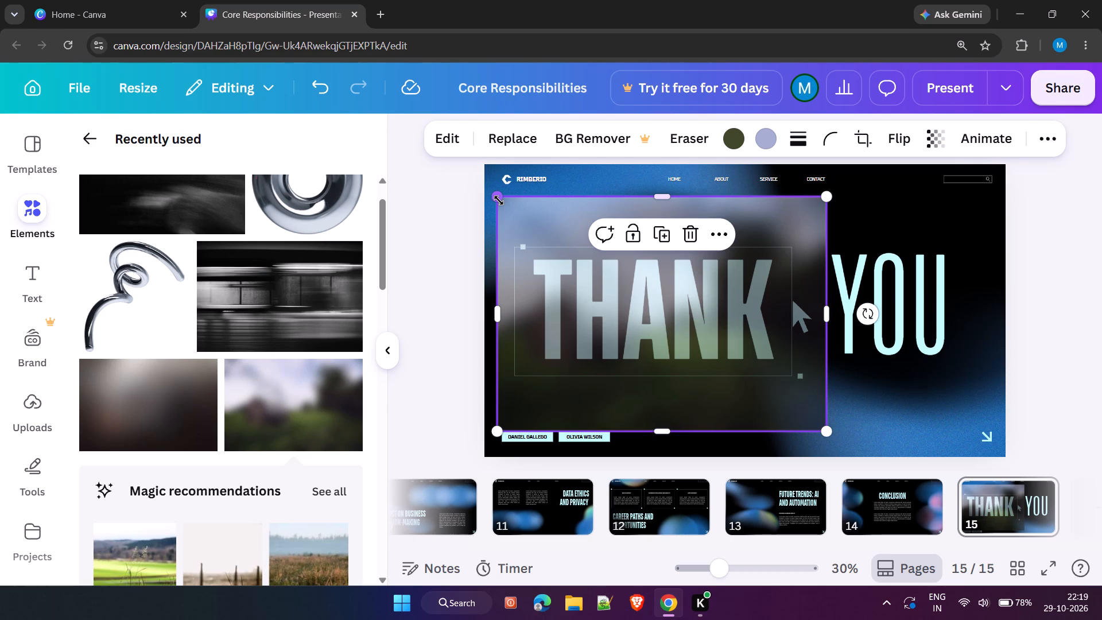
drag(499, 200, 538, 253)
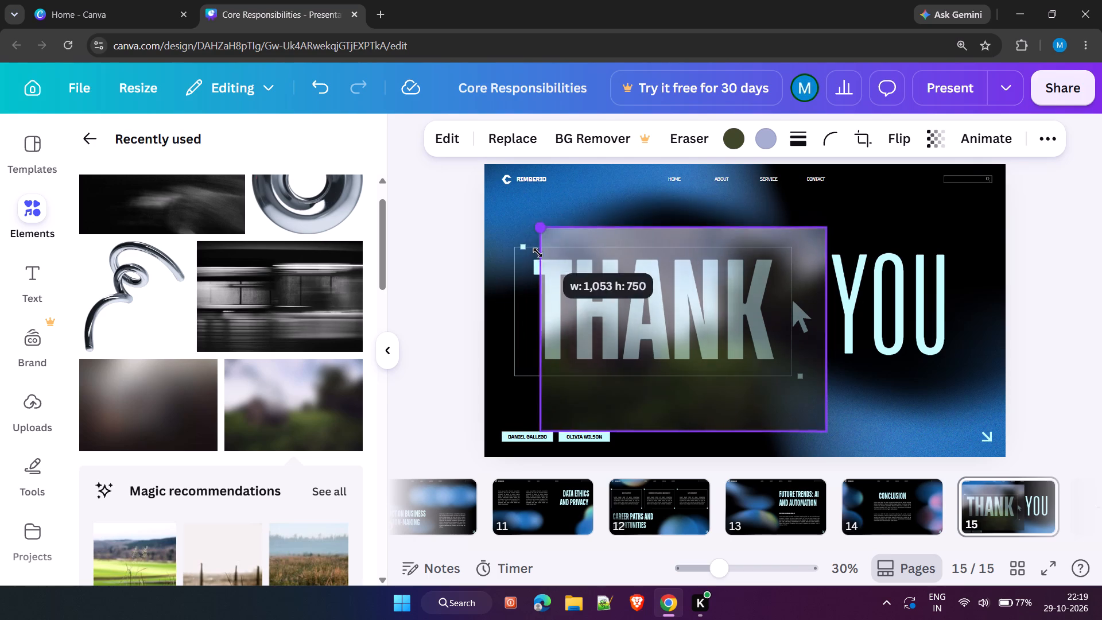
drag(538, 253, 490, 275)
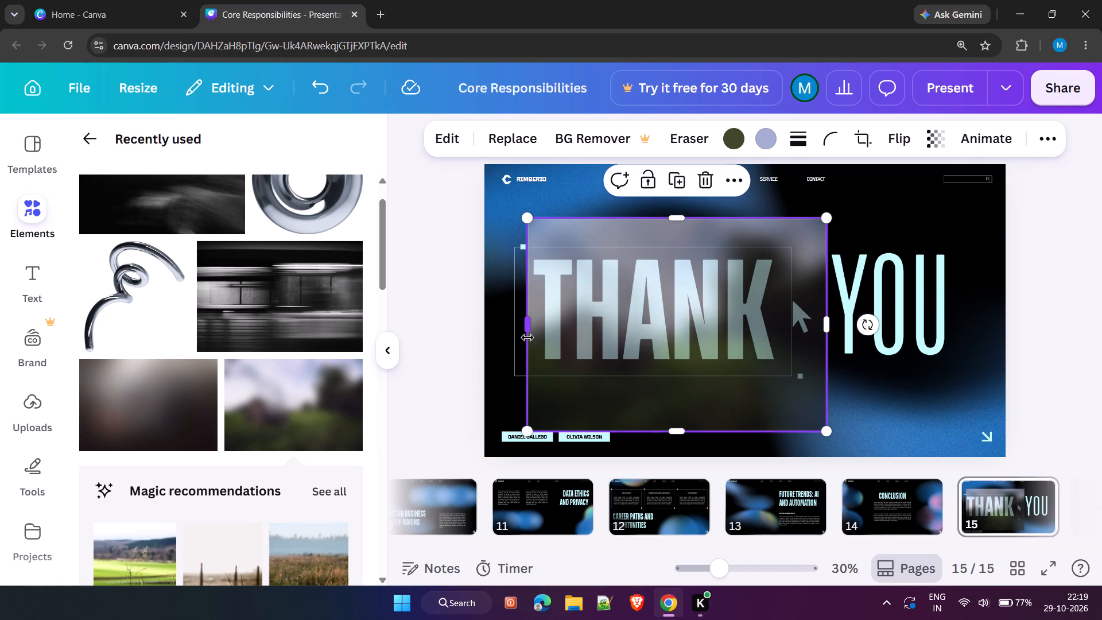
drag(527, 338, 506, 339)
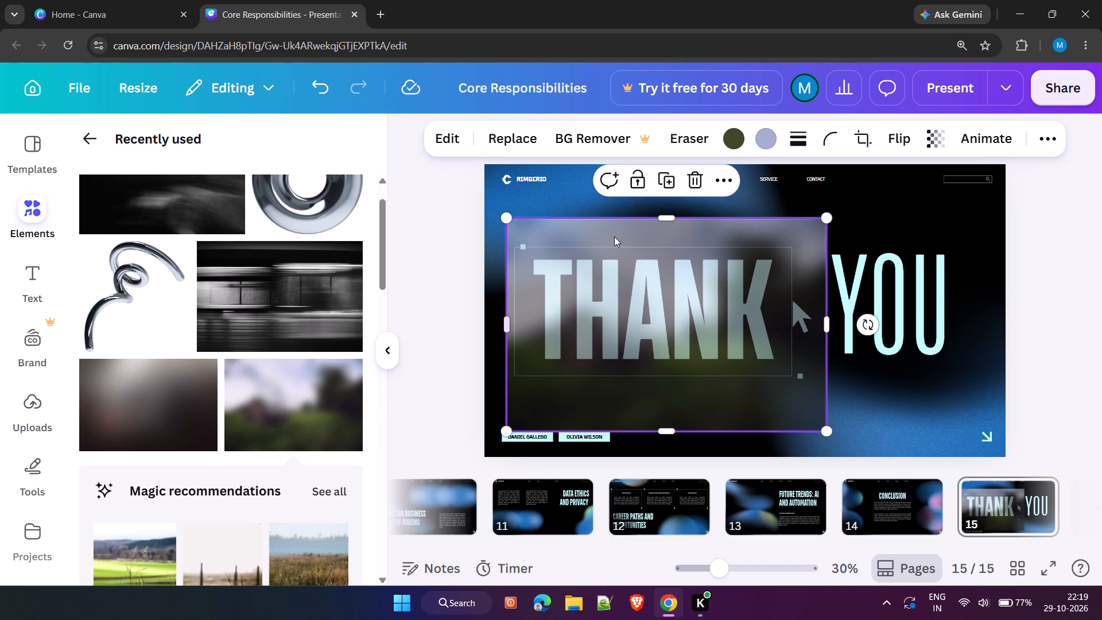
drag(671, 213, 671, 245)
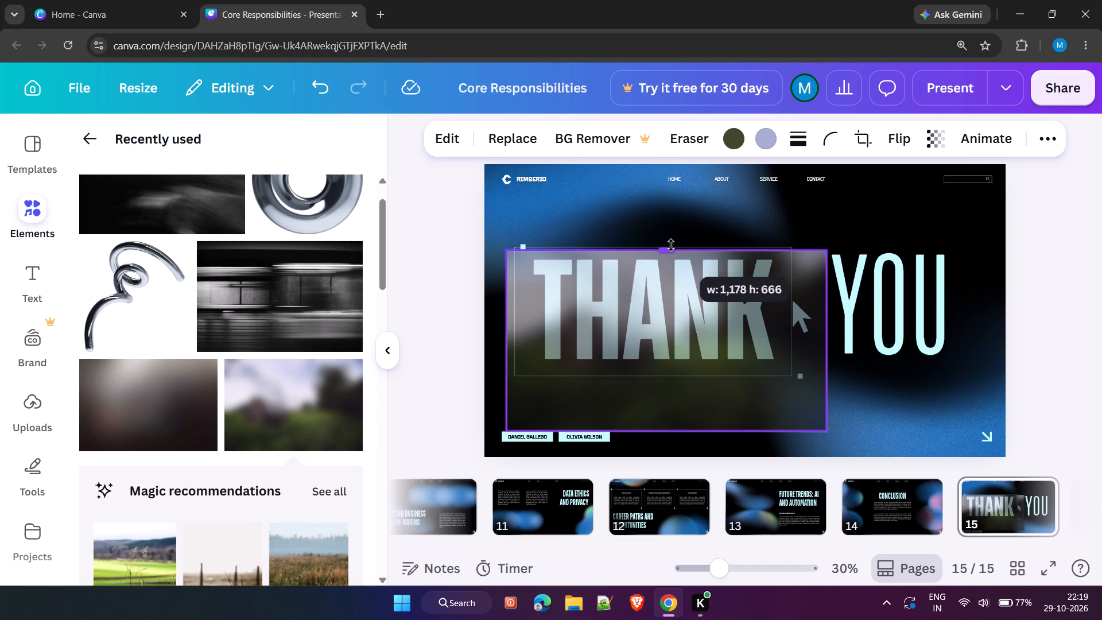
drag(671, 245, 671, 242)
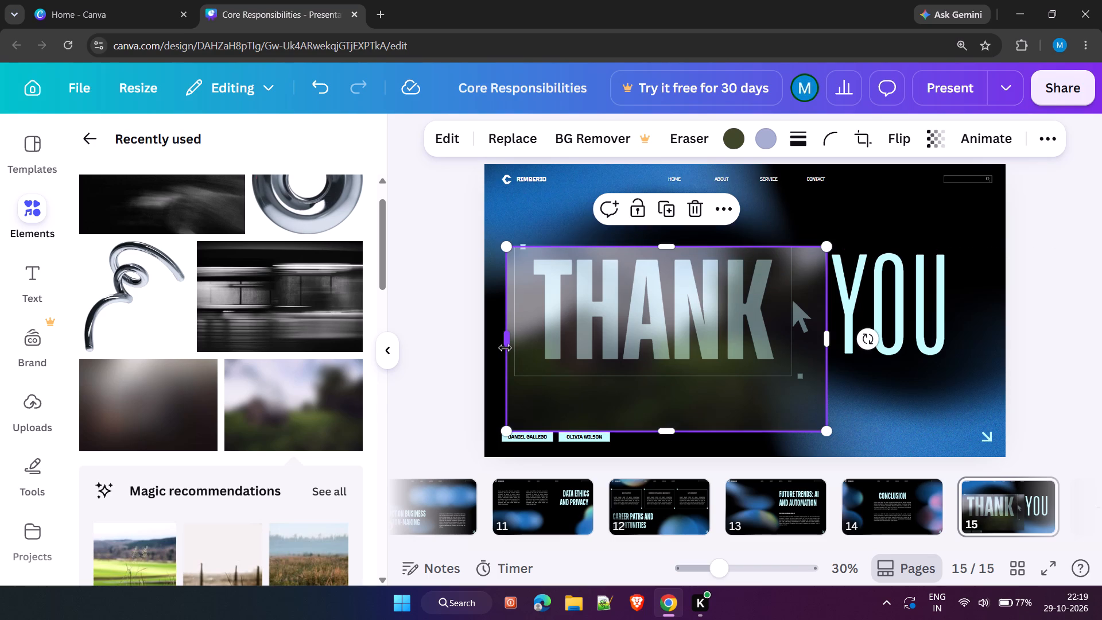
drag(505, 348, 516, 347)
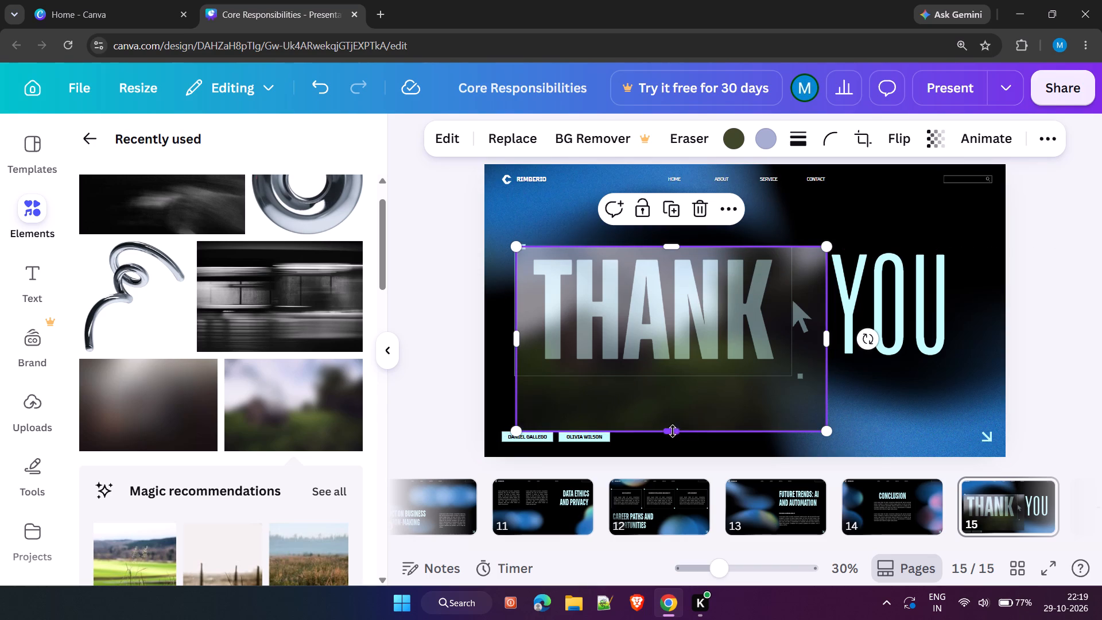
drag(673, 431, 641, 373)
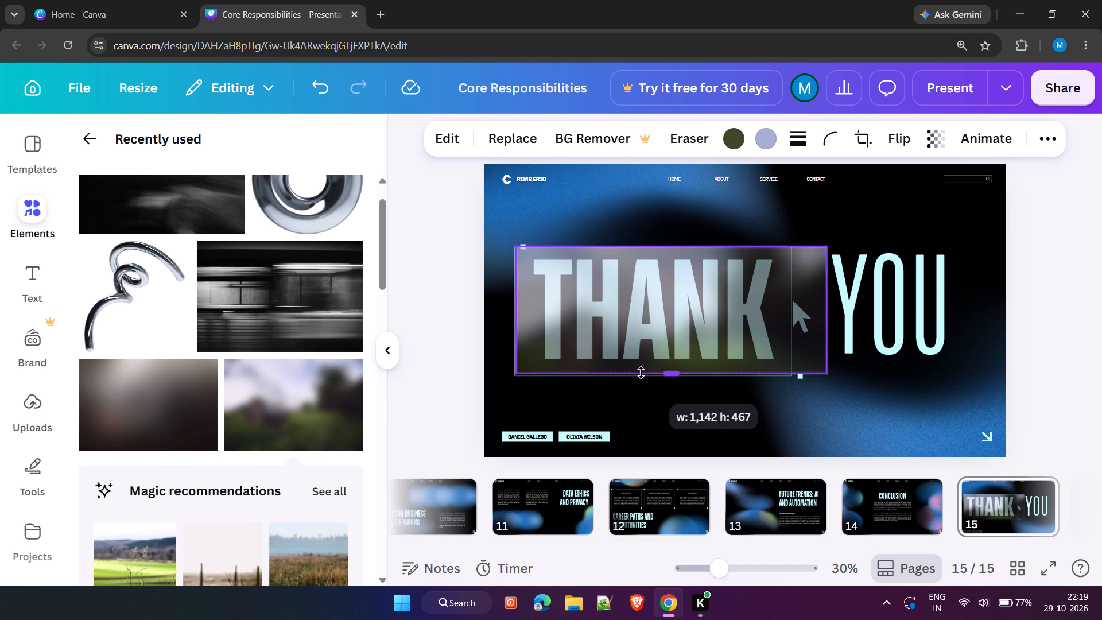
drag(641, 373, 648, 378)
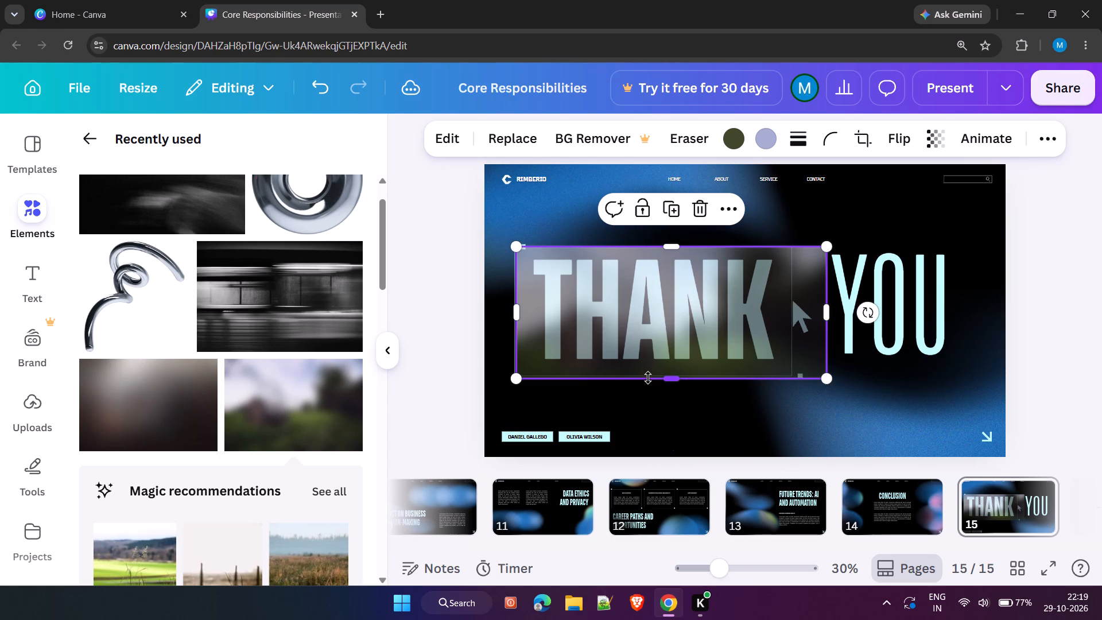
drag(825, 312, 793, 314)
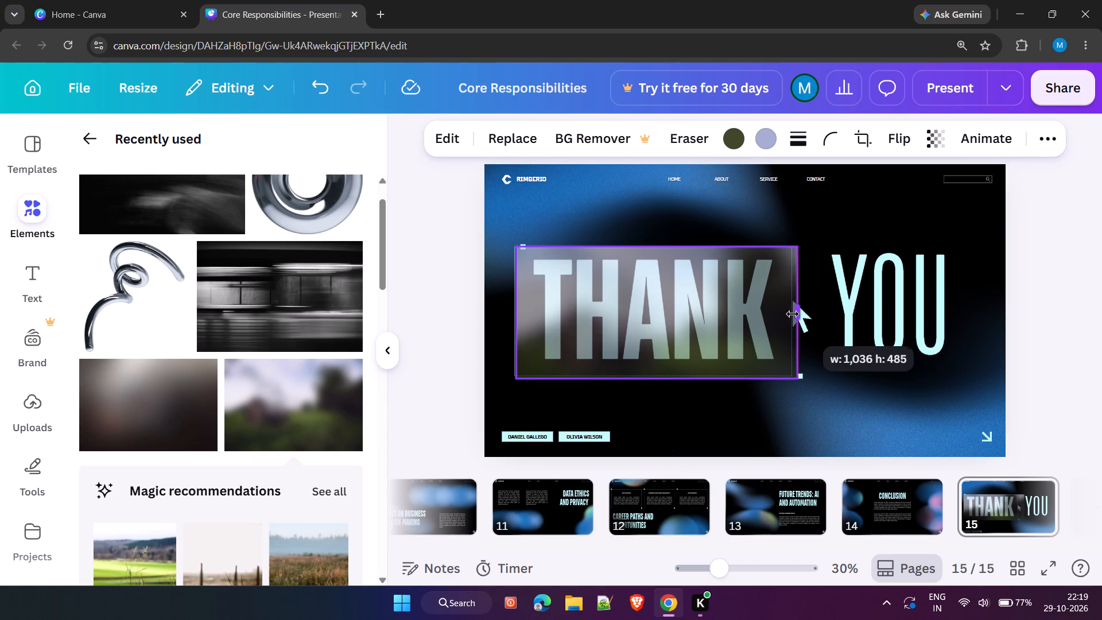
drag(793, 314, 789, 315)
click(860, 373)
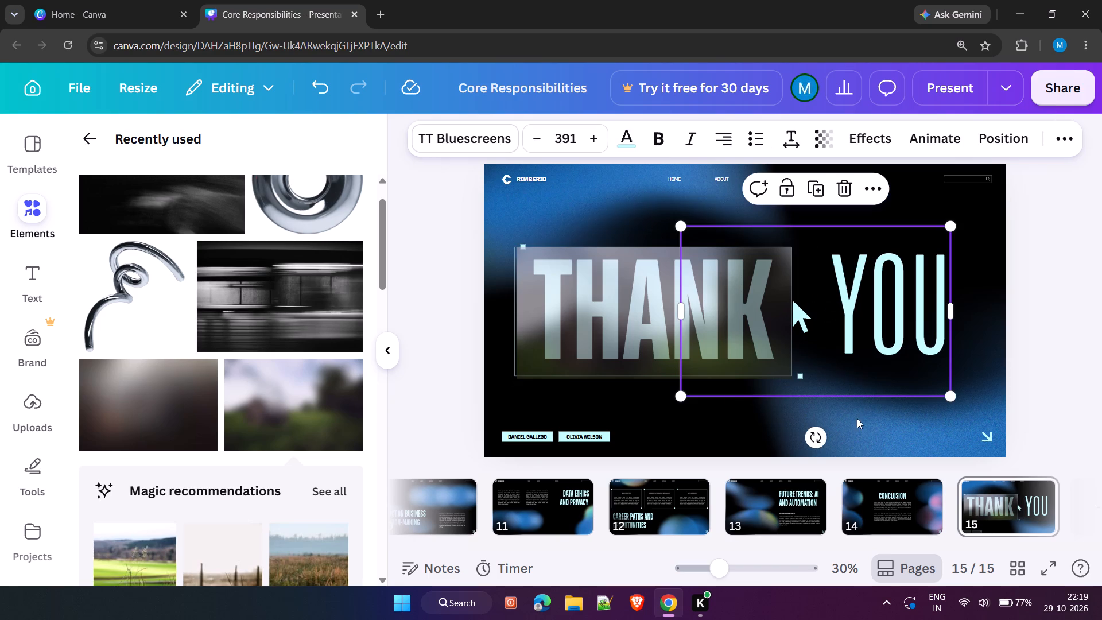
click(647, 373)
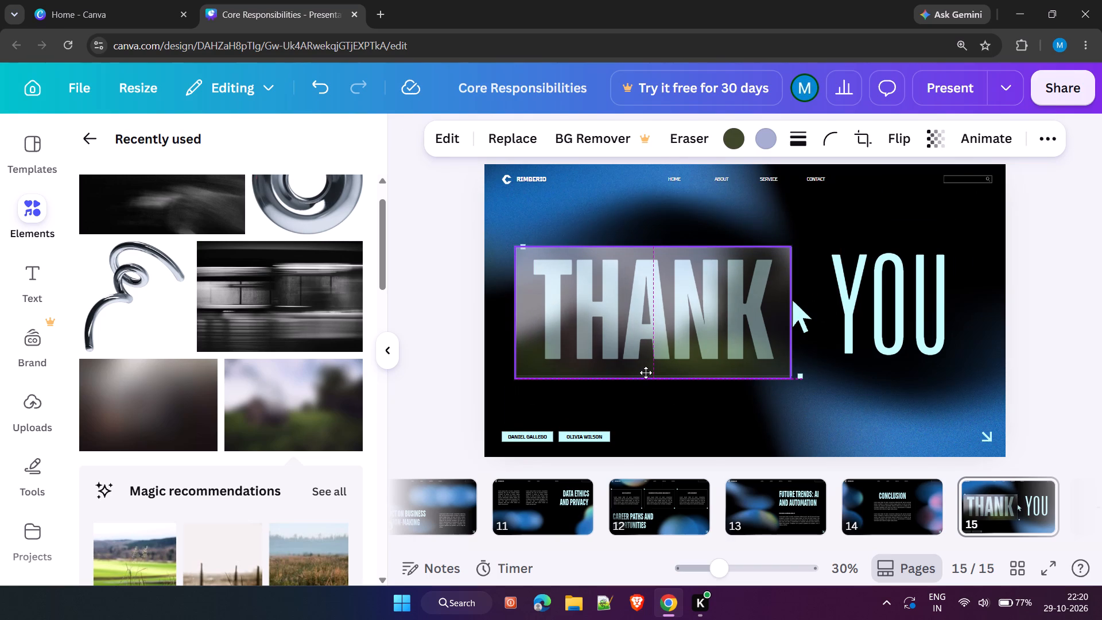
click(453, 439)
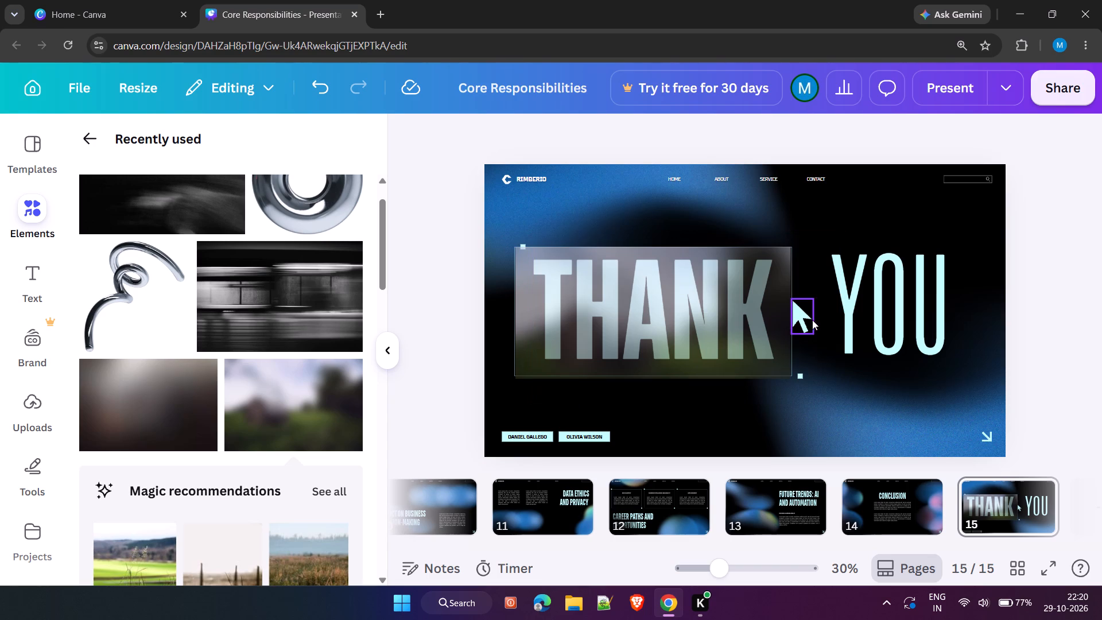
Move the cursor arrow slightly right into the gap between the photo and YOU, vertically centred on the photo.
drag(812, 320, 822, 262)
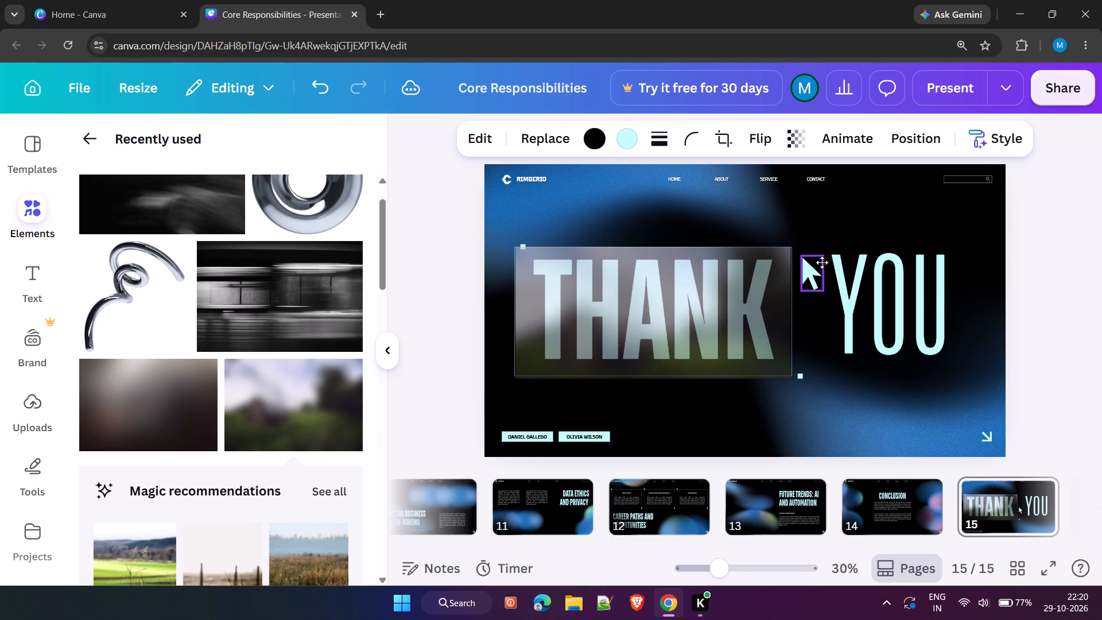
drag(822, 262, 832, 293)
click(929, 351)
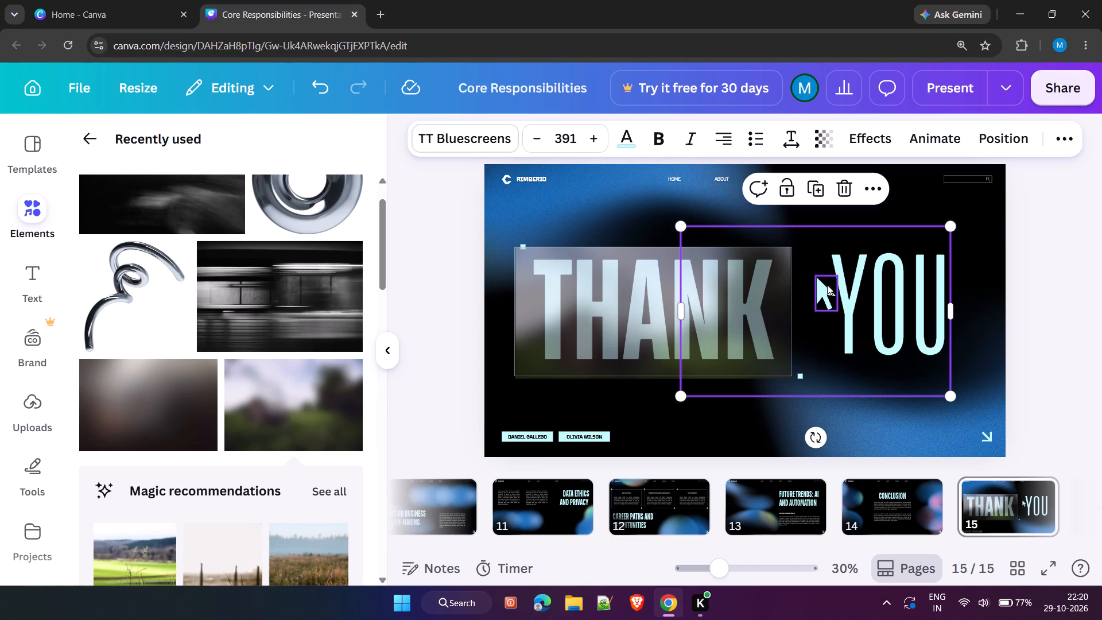
drag(824, 287, 809, 274)
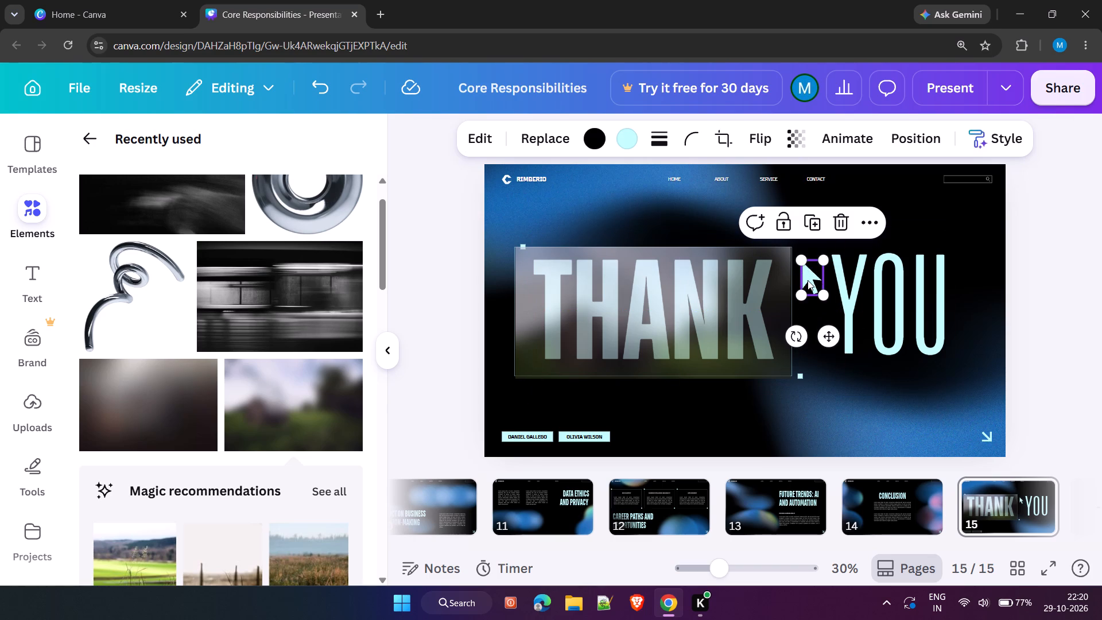
drag(808, 280, 809, 316)
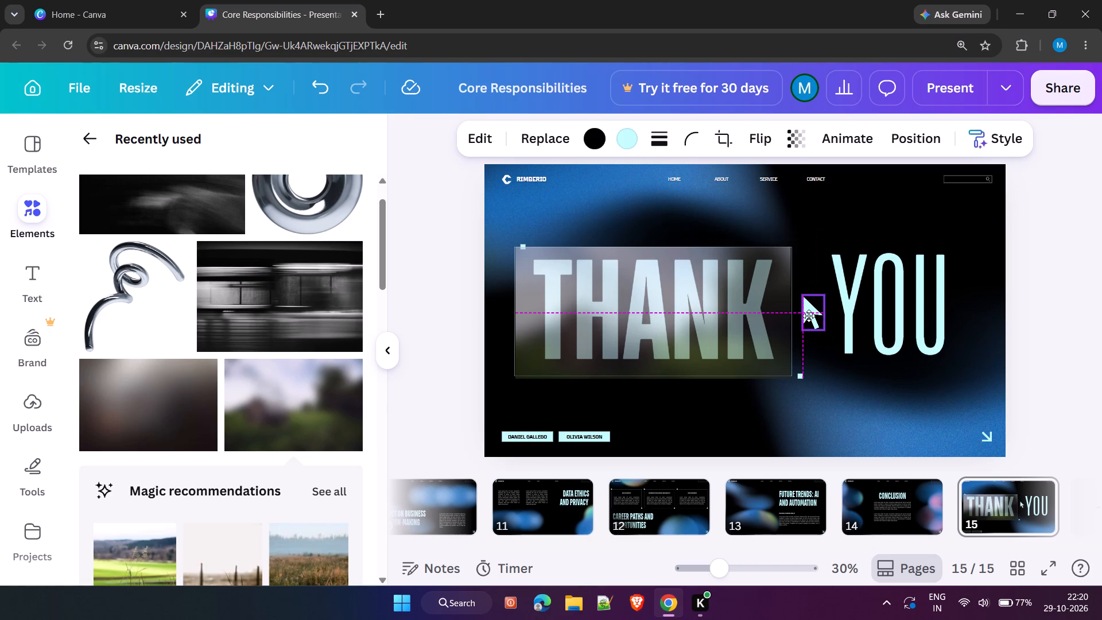
drag(809, 316, 811, 316)
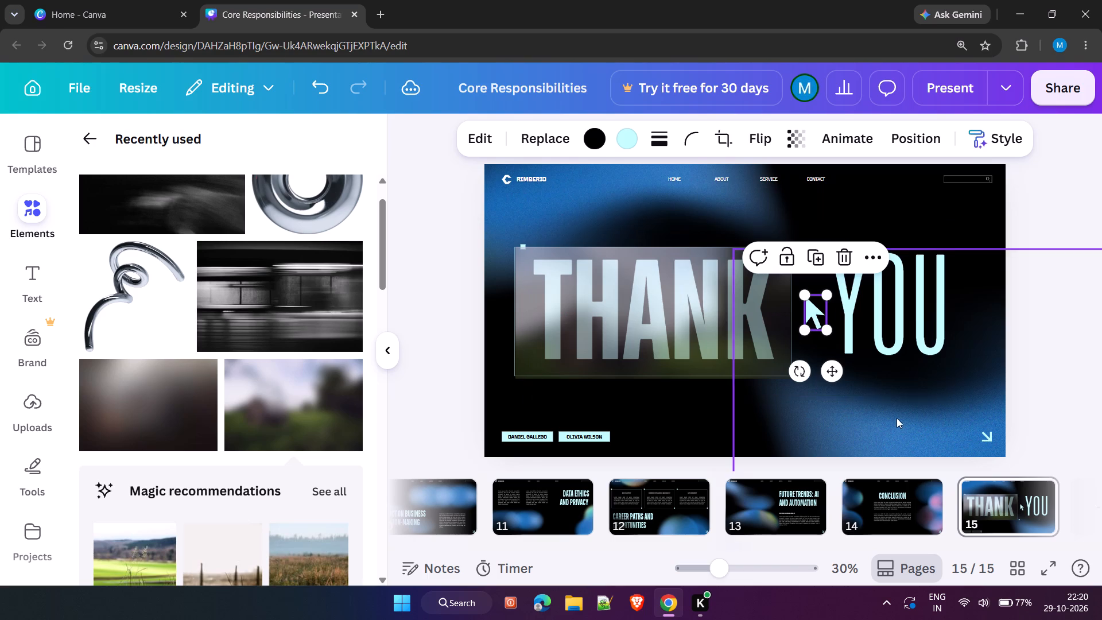
click(894, 400)
click(880, 398)
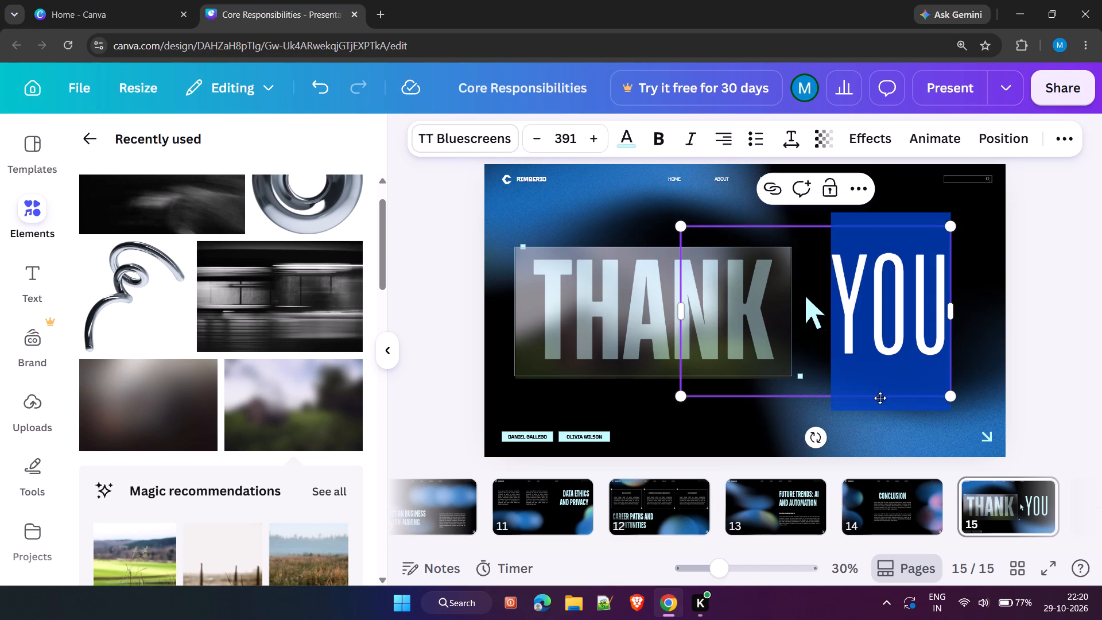
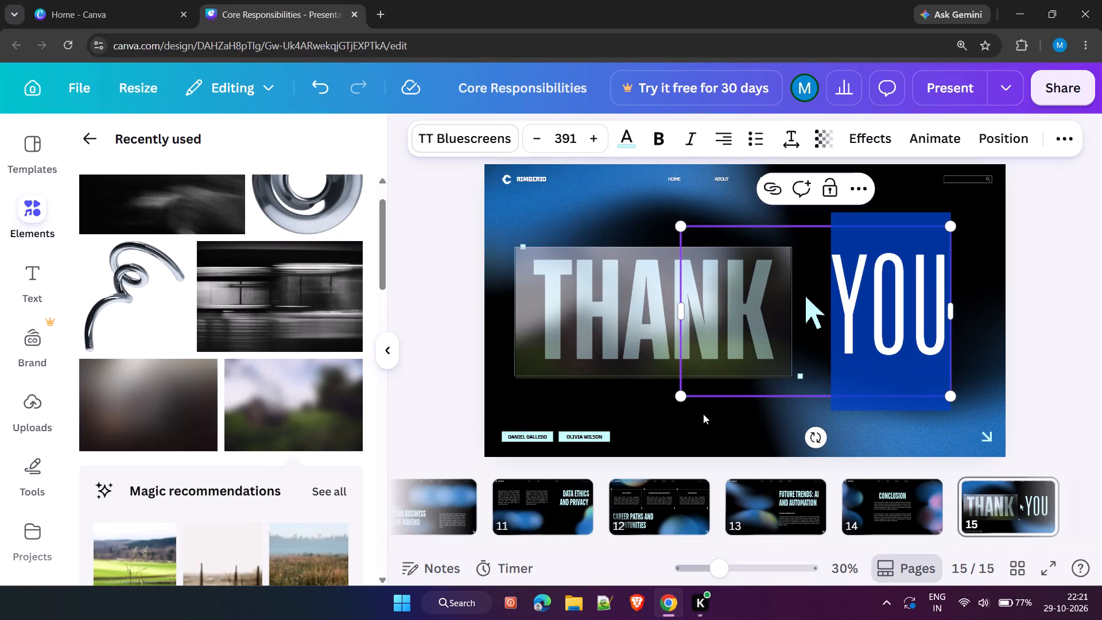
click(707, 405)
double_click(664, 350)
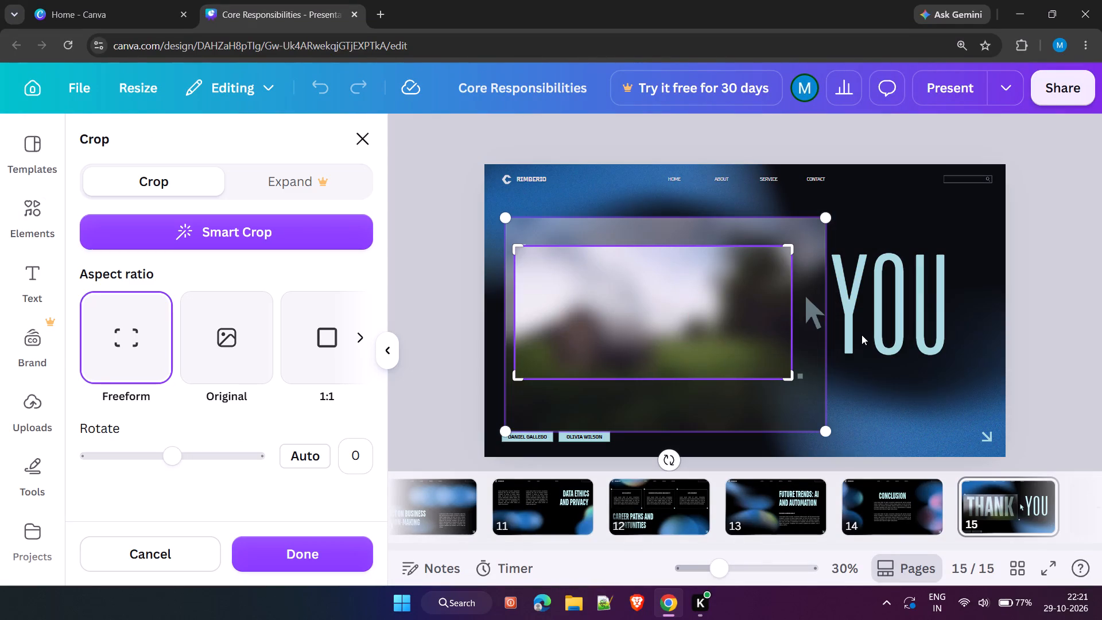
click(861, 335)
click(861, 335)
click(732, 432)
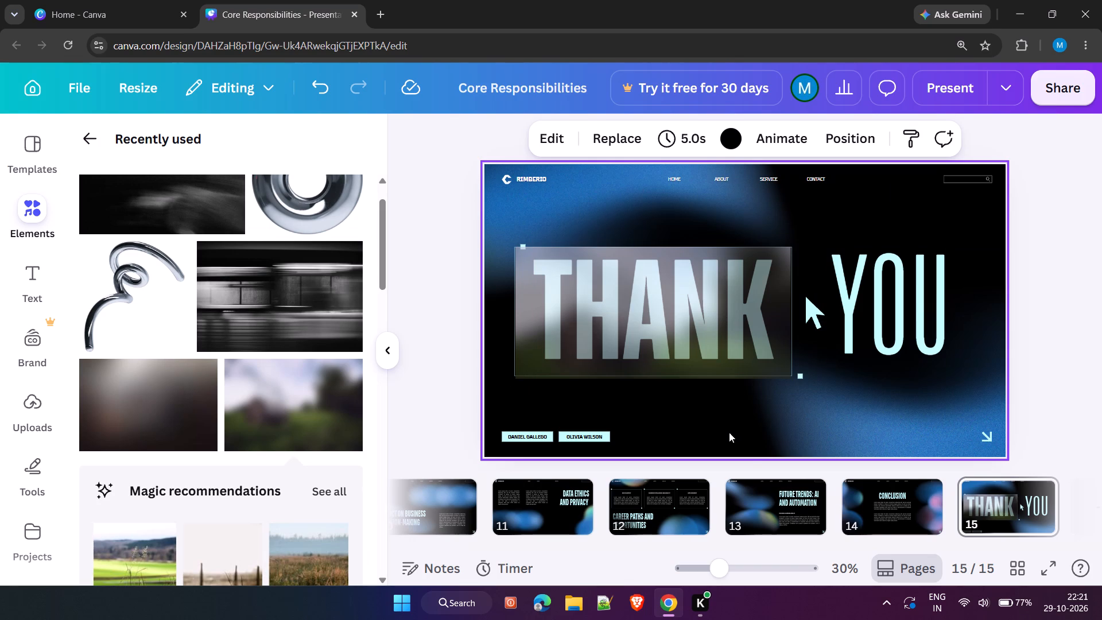
Look back through the page thumbnails from the Thank You slide to the earlier slides to review the presentation.
scroll(1017, 494, up, 2)
scroll(923, 507, up, 3)
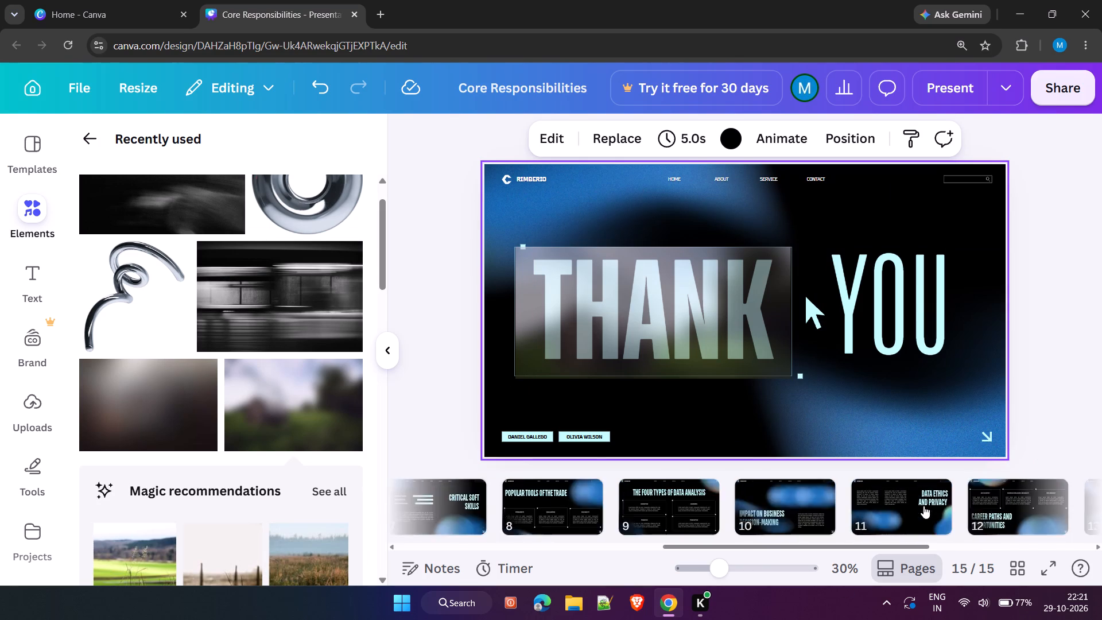
scroll(923, 506, down, 9)
scroll(924, 495, up, 3)
scroll(924, 495, down, 3)
scroll(924, 495, up, 6)
scroll(926, 491, down, 3)
scroll(926, 491, up, 3)
scroll(926, 490, down, 5)
scroll(926, 490, up, 6)
scroll(926, 490, down, 1)
scroll(926, 490, up, 3)
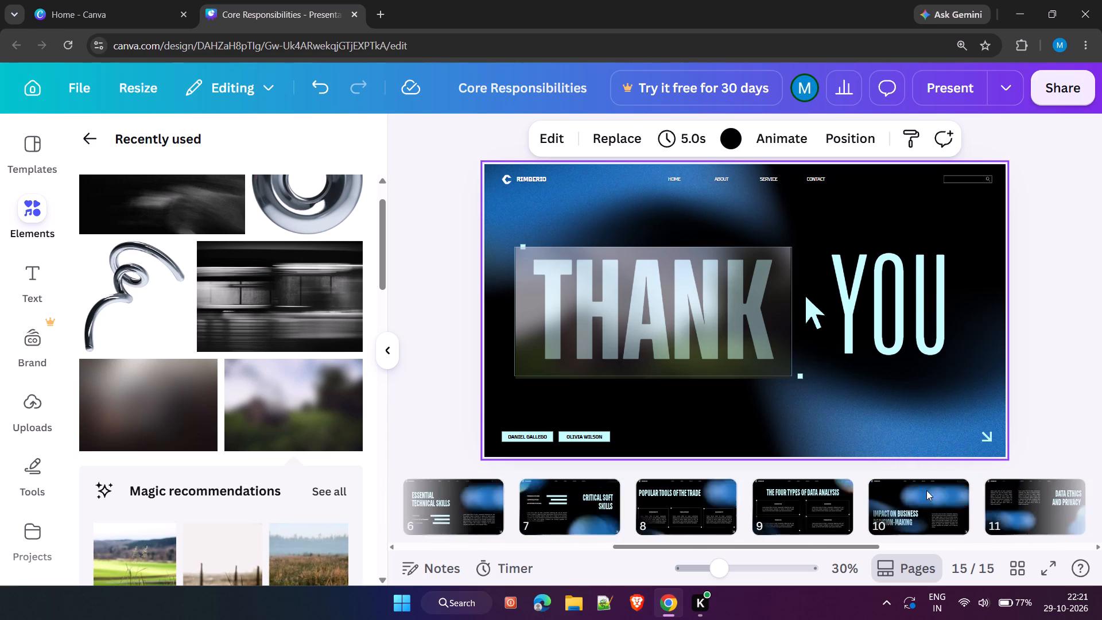
scroll(926, 490, up, 5)
scroll(926, 490, down, 1)
scroll(926, 490, up, 1)
scroll(926, 490, down, 1)
scroll(926, 490, up, 1)
scroll(926, 490, down, 6)
scroll(926, 486, up, 1)
scroll(926, 486, down, 2)
scroll(926, 486, up, 2)
scroll(926, 486, down, 6)
scroll(926, 486, up, 1)
scroll(926, 485, down, 2)
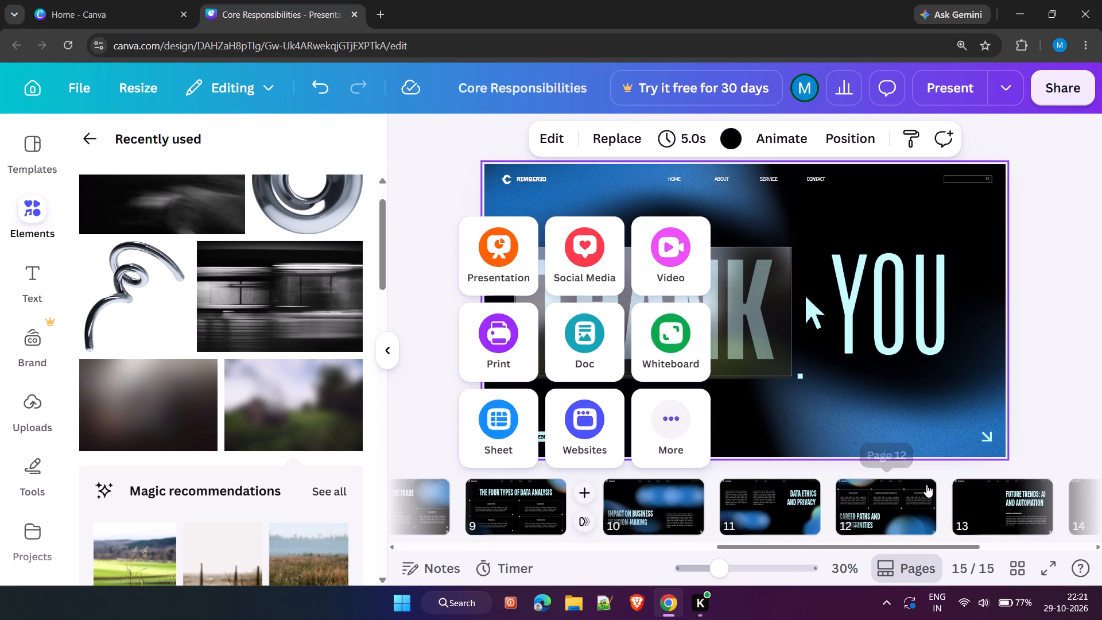
scroll(926, 485, down, 2)
scroll(926, 485, up, 1)
scroll(926, 485, down, 8)
click(822, 396)
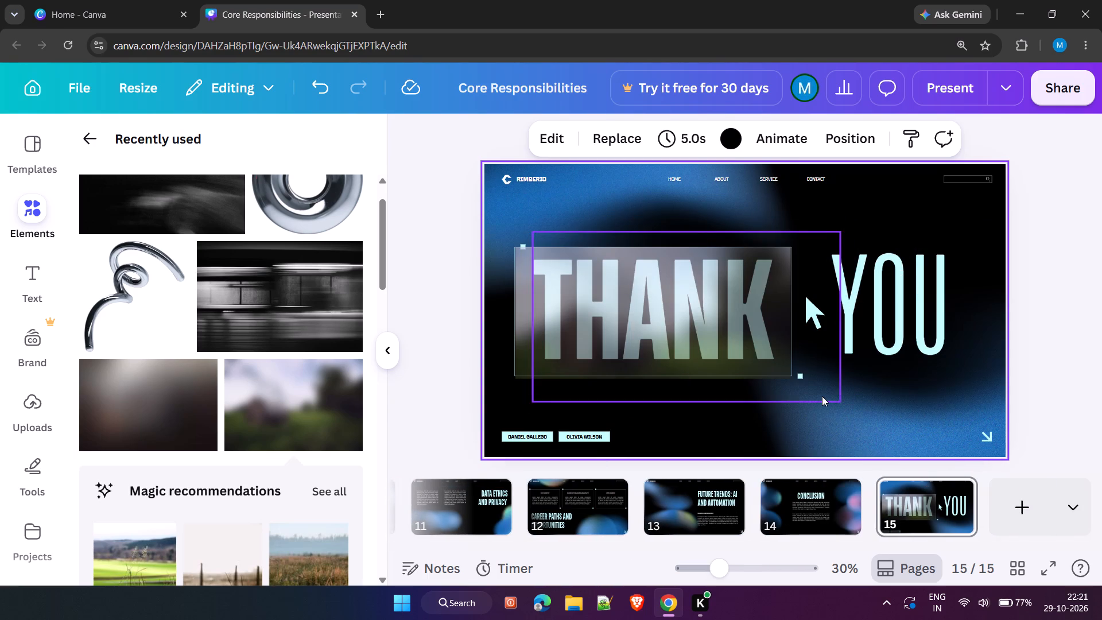
click(835, 424)
On slide 14, replace the second placeholder paragraph under CONCLUSION with "we have to do data analyst".
click(805, 513)
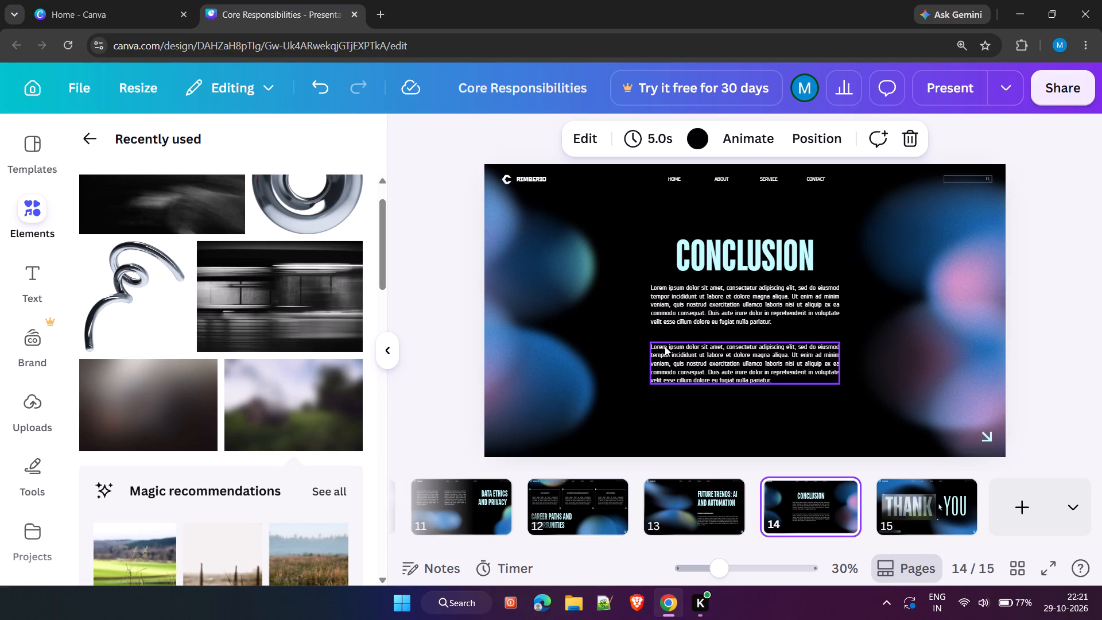
double_click(665, 346)
click(665, 346)
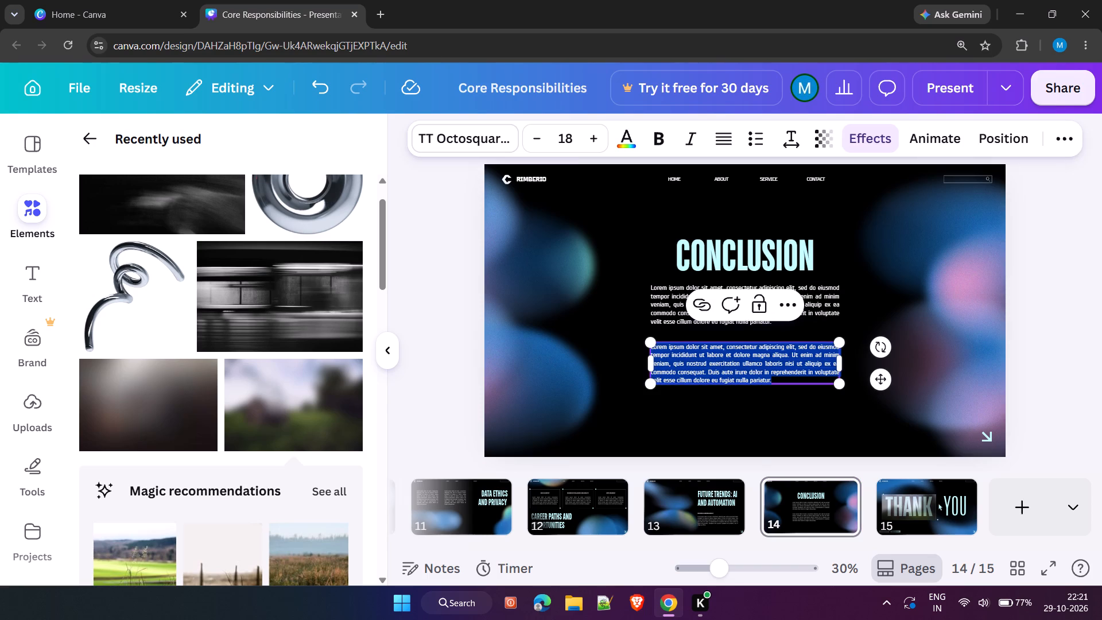
key(BackSpace)
text(we haev=)
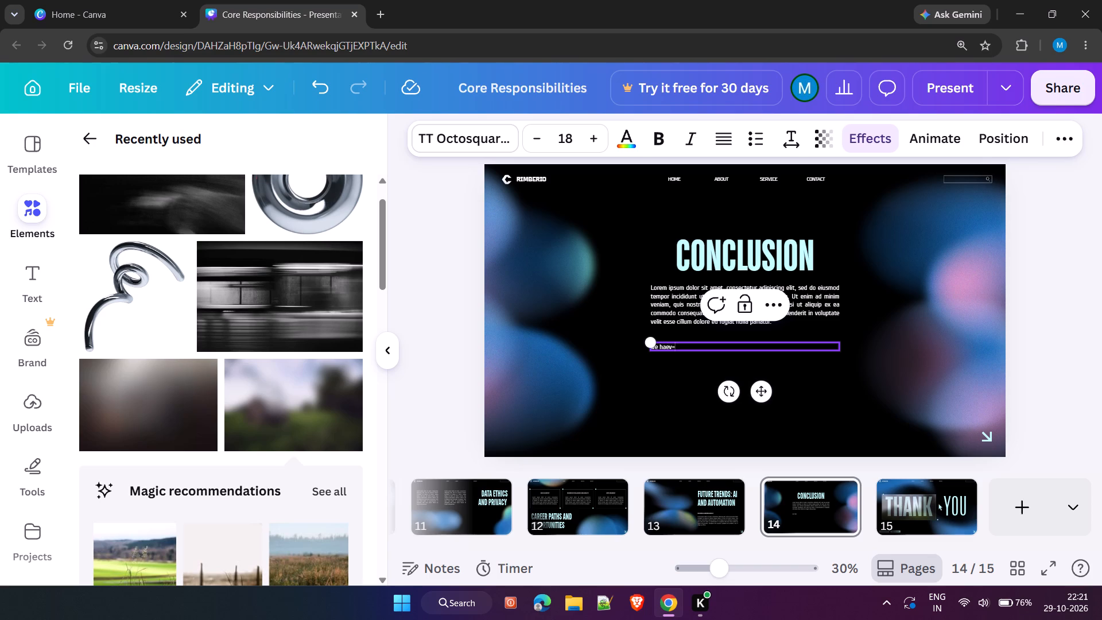
key(BackSpace)
key(BackSpace)
key(BackSpace)
text(ve)
key(space)
text(to)
key(space)
text(do)
key(space)
text(data analu)
key(BackSpace)
text(yst)
key(space)
Continue the second Conclusion paragraph with "because in future".
key(space)
text(because)
key(space)
text(in)
key(space)
text(fue)
key(BackSpace)
text(te)
key(BackSpace)
text(uer)
key(BackSpace)
key(BackSpace)
text(re)
key(space)
Add "i have to choose" to the end of the second Conclusion paragraph.
key(space)
text(i hav e)
key(BackSpace)
key(BackSpace)
text(e to)
key(space)
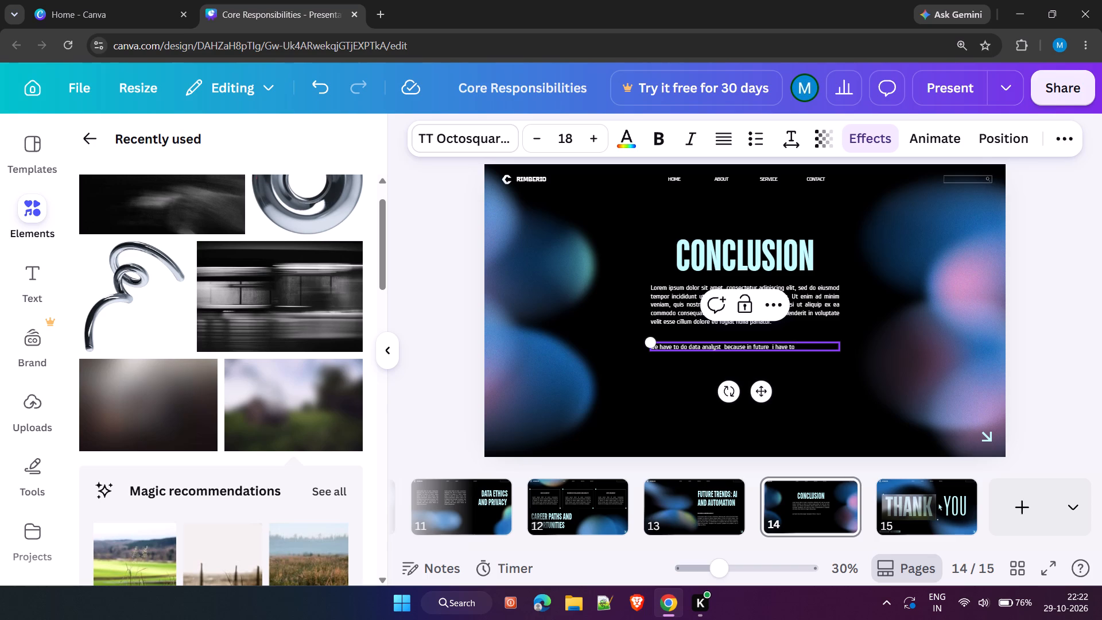
text(choose)
key(space)
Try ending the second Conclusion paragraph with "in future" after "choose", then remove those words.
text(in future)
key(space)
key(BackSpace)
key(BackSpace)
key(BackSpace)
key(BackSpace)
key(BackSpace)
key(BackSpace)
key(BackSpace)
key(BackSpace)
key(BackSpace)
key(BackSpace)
Add "data analyst" after "i have to choose" in the second Conclusion paragraph.
text(data na)
key(BackSpace)
key(BackSpace)
text(anysyd)
key(BackSpace)
key(BackSpace)
key(BackSpace)
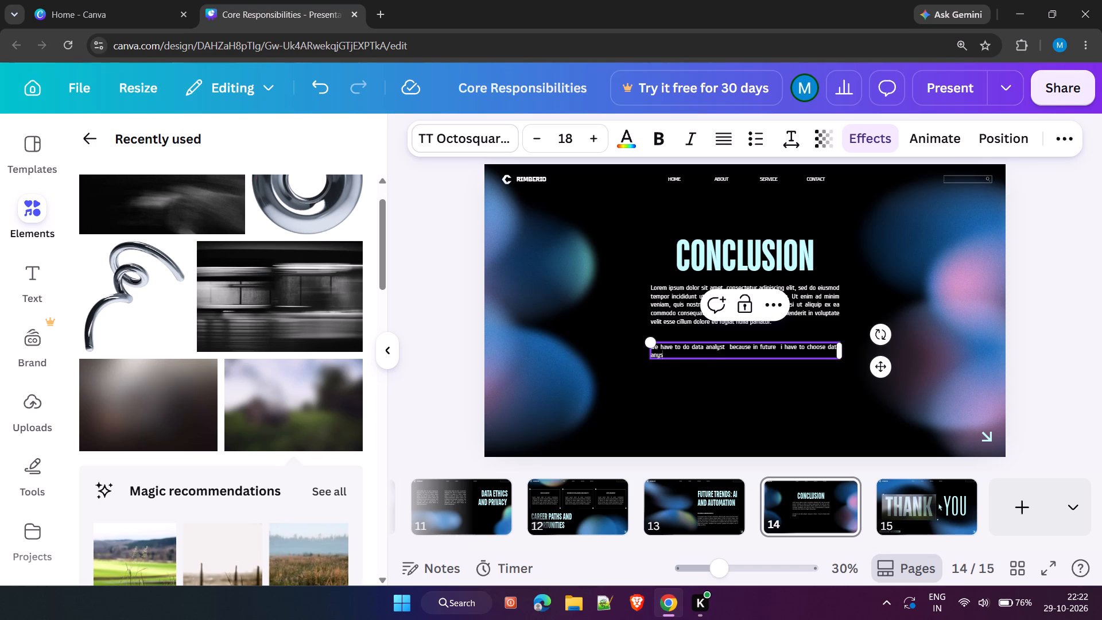
key(BackSpace)
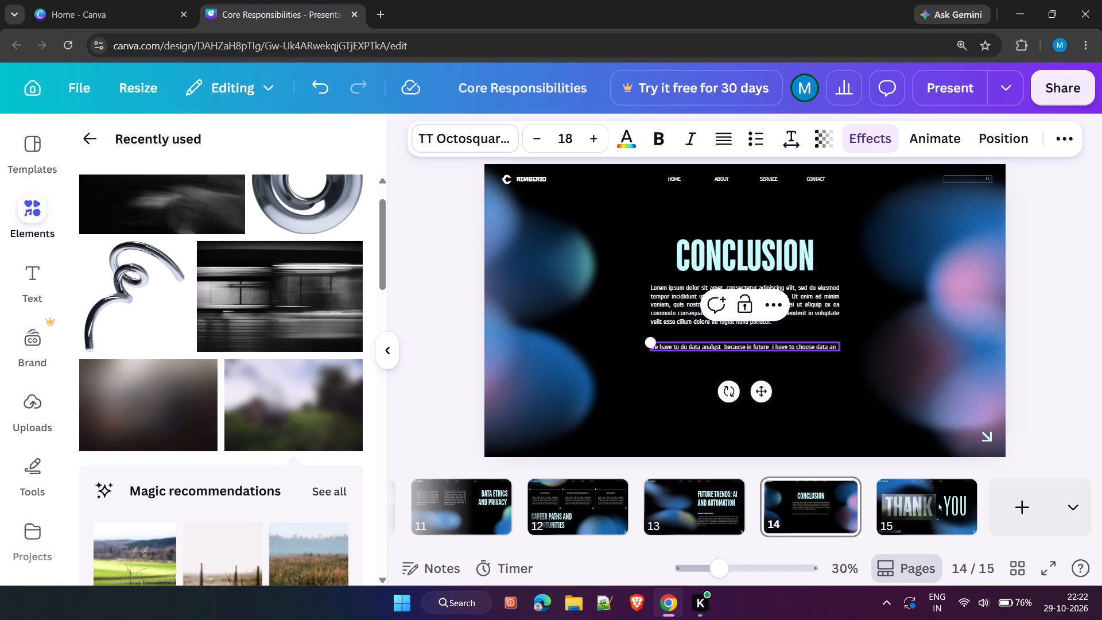
key(a)
text(lyst)
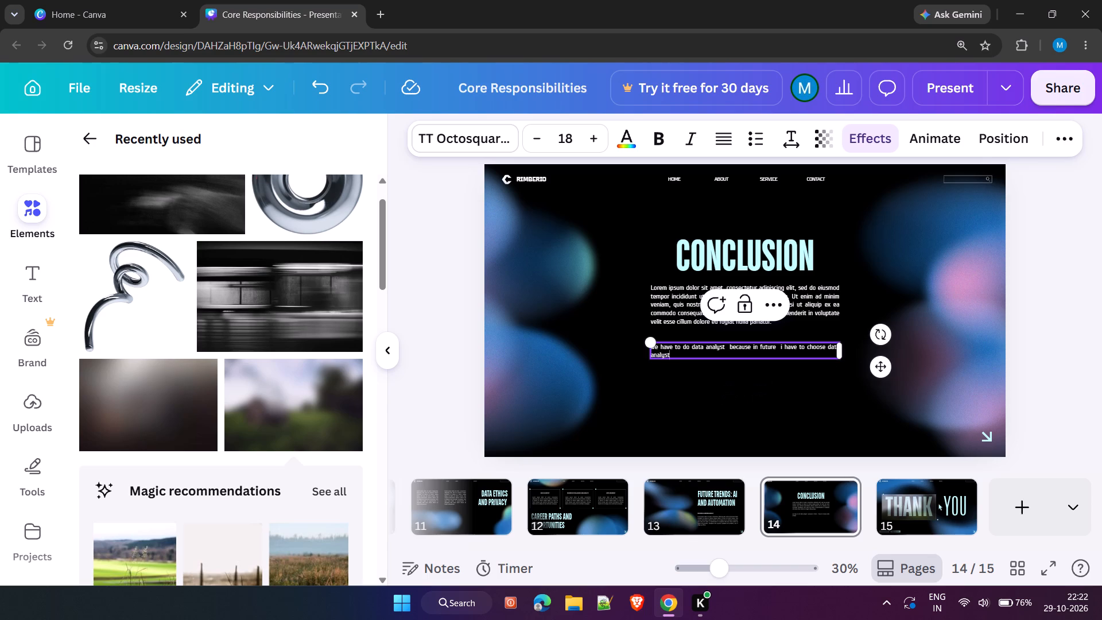
key(space)
Continue the second Conclusion paragraph with "so start today".
text(so)
key(space)
text(stst)
key(BackSpace)
key(BackSpace)
text(at)
key(BackSpace)
key(r)
key(BackSpace)
text(rt)
key(space)
text(to)
text(dat)
key(BackSpace)
text(y)
key(space)
Continue the second Conclusion paragraph with "and be cosistency" after "so start today".
text(and be)
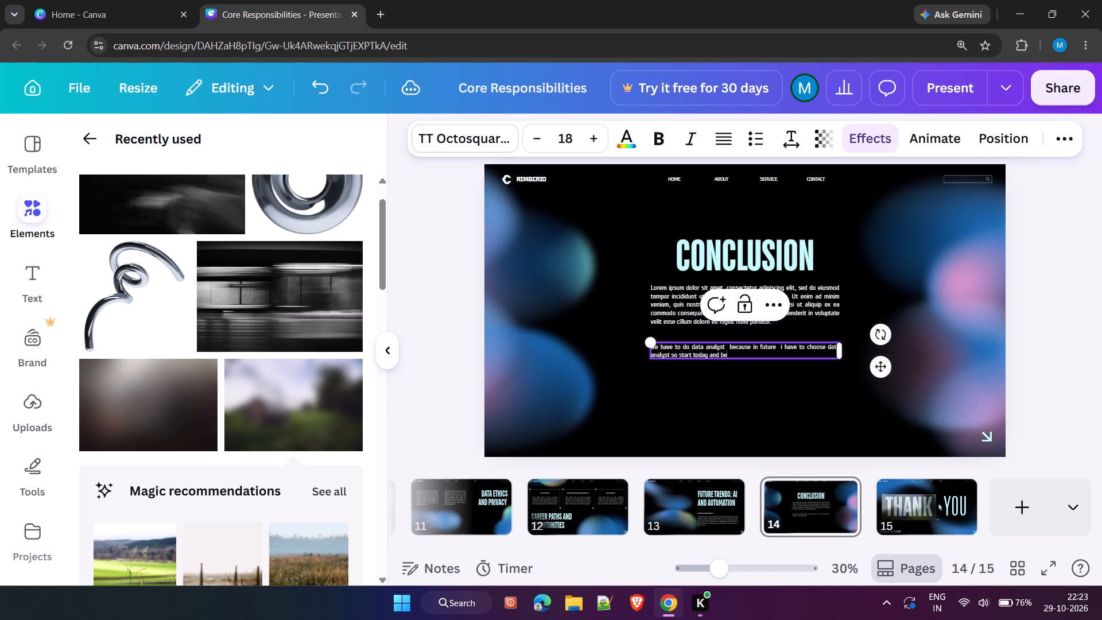
key(space)
text(cin)
key(BackSpace)
key(BackSpace)
text(onc)
key(BackSpace)
key(BackSpace)
text(siste)
text(ncy)
key(space)
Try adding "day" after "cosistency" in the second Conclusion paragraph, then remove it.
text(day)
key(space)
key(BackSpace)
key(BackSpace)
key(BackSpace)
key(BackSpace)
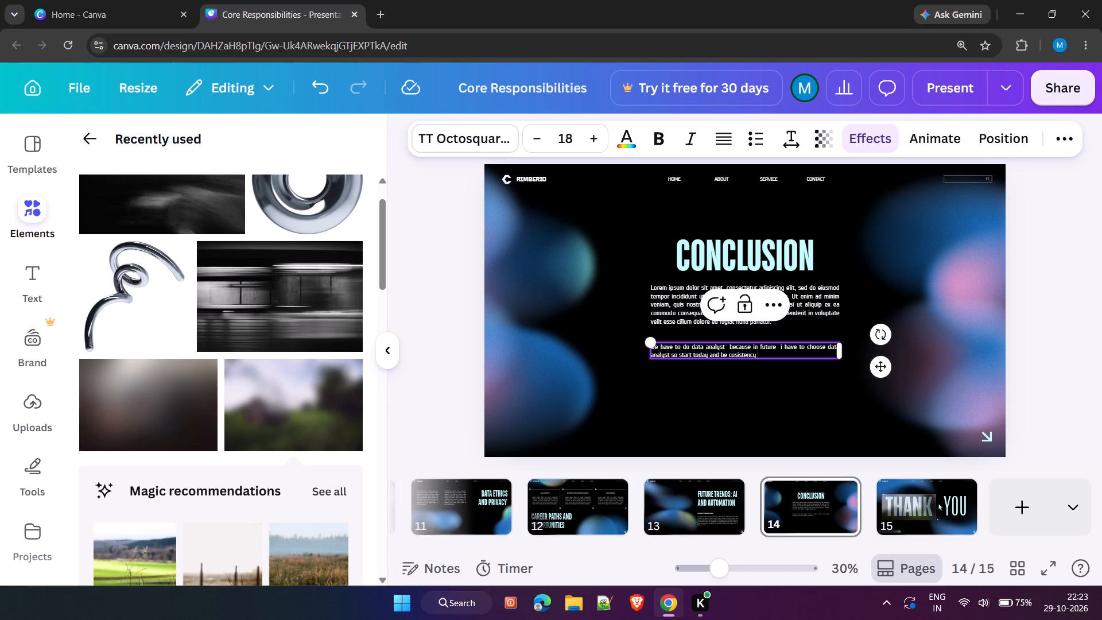
Add "and belive" after "cosistency" in the second Conclusion paragraph.
text(and)
key(space)
text(bl)
key(BackSpace)
key(i)
key(BackSpace)
text(ek)
key(BackSpace)
key(k)
key(BackSpace)
text(lide)
key(BackSpace)
key(BackSpace)
key(x)
key(BackSpace)
text(ve)
key(space)
Add "yourself" after "and belive" in the second Conclusion paragraph.
key(semicolon)
key(BackSpace)
text(you)
text(rsekl)
key(BackSpace)
key(BackSpace)
key(k)
key(BackSpace)
text(ld)
key(BackSpace)
text(f)
key(space)
Continue the second Conclusion paragraph with "no matter what happen".
text(no matter)
key(space)
text(what)
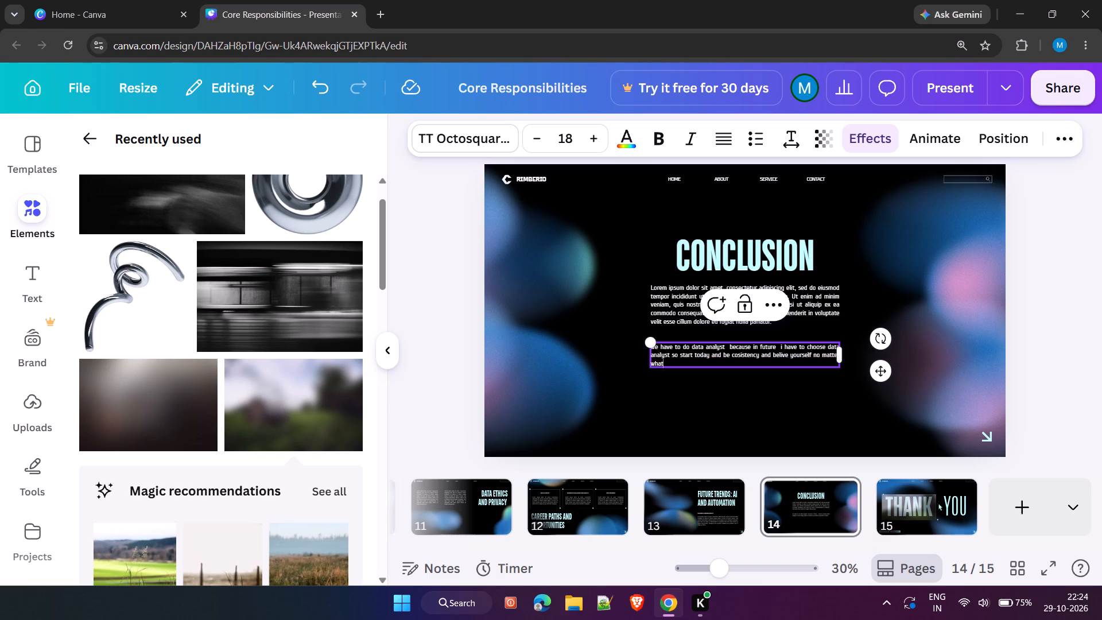
key(space)
text(happe)
text(n)
key(space)
click(842, 360)
Add "take your time" to the end of the second Conclusion paragraph.
text(take)
key(space)
text(your)
key(space)
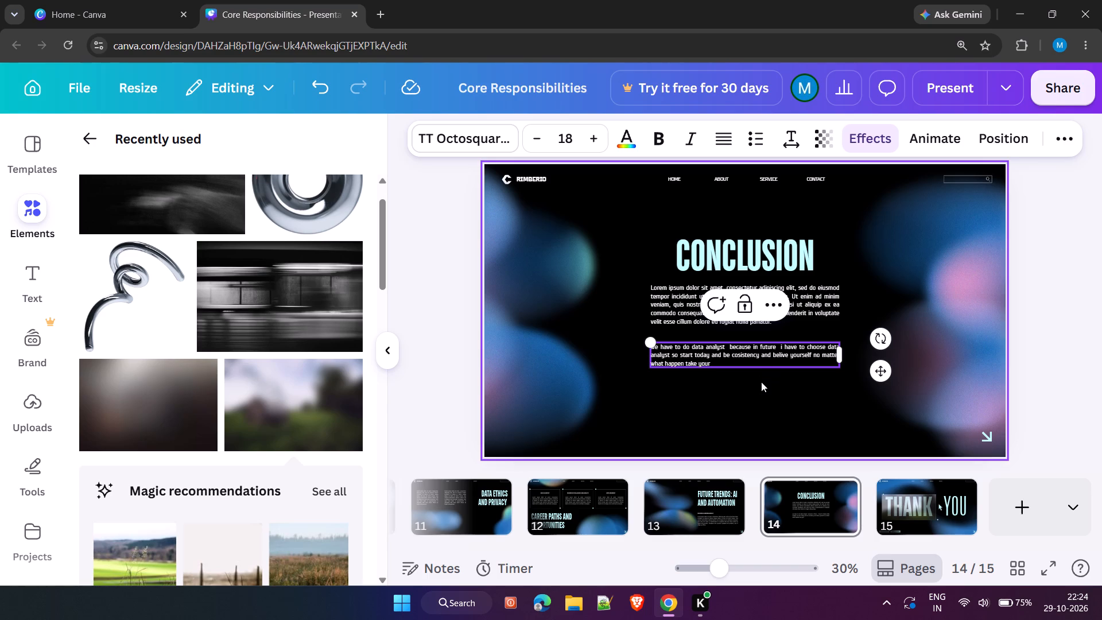
text(tume)
key(BackSpace)
key(BackSpace)
key(BackSpace)
text(ime)
key(space)
Continue the second Conclusion paragraph with "one day you see you acheive".
text(on)
text(e day)
key(space)
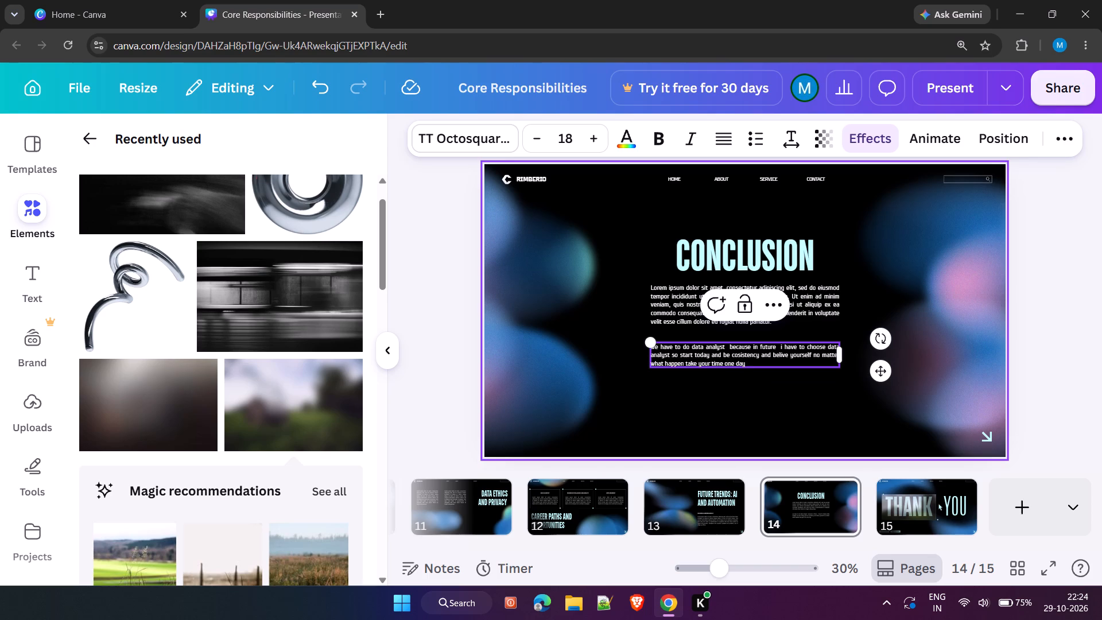
text(you see)
key(space)
text(you)
key(space)
text(achei)
key(v)
key(BackSpace)
key(BackSpace)
text(ve)
key(BackSpace)
key(BackSpace)
text(ive)
key(space)
End the second Conclusion paragraph with "what you want" and finish editing the text.
text(what uou)
key(BackSpace)
key(BackSpace)
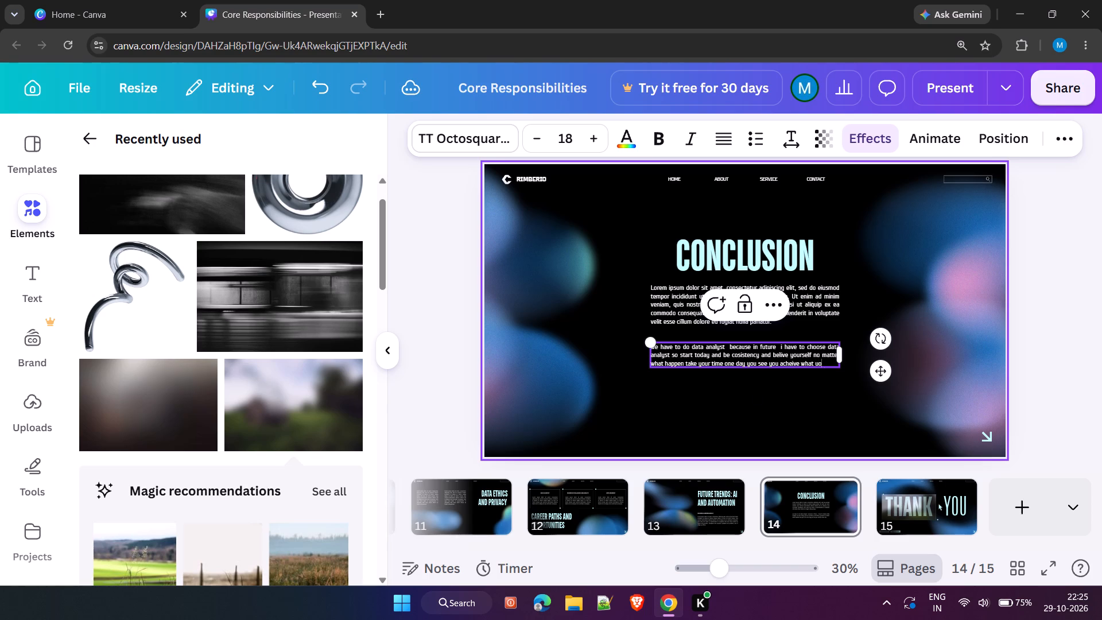
key(BackSpace)
text(you)
key(space)
text(want)
key(space)
click(684, 390)
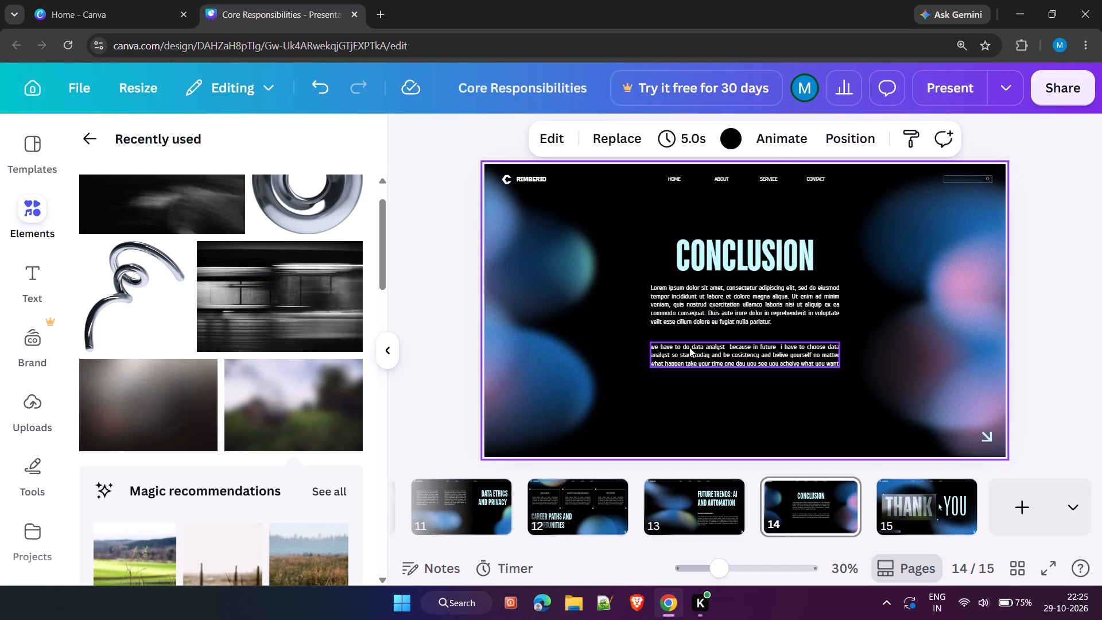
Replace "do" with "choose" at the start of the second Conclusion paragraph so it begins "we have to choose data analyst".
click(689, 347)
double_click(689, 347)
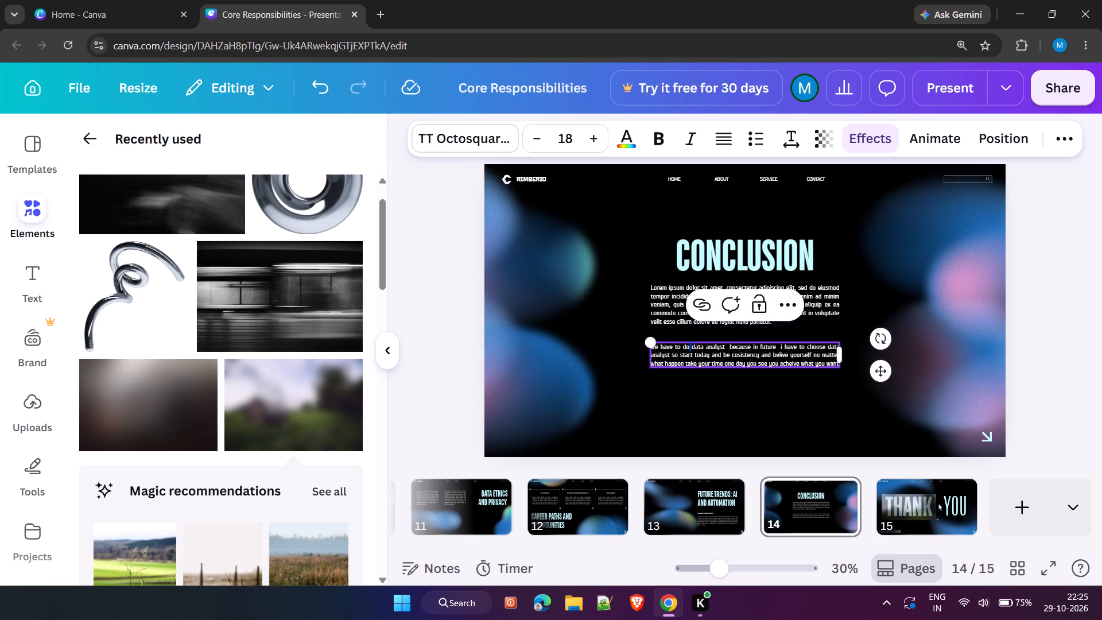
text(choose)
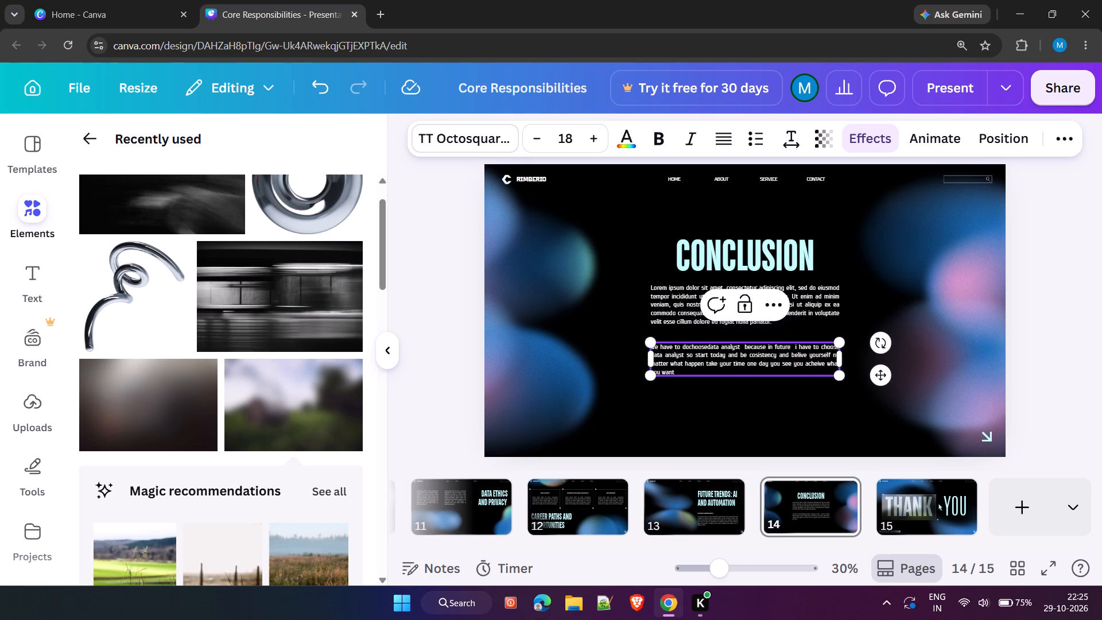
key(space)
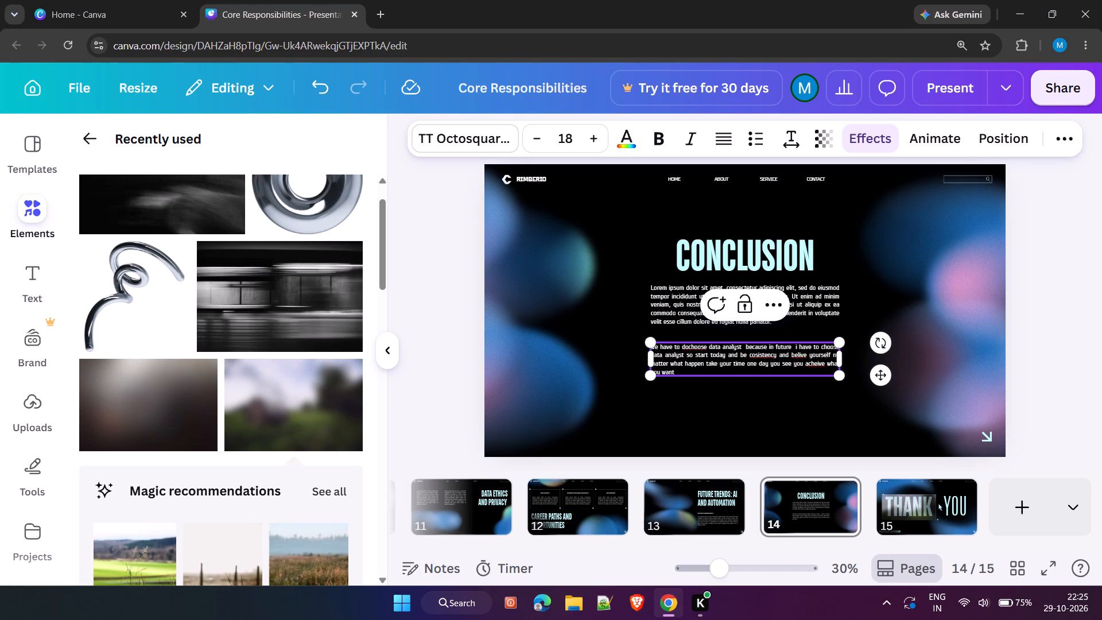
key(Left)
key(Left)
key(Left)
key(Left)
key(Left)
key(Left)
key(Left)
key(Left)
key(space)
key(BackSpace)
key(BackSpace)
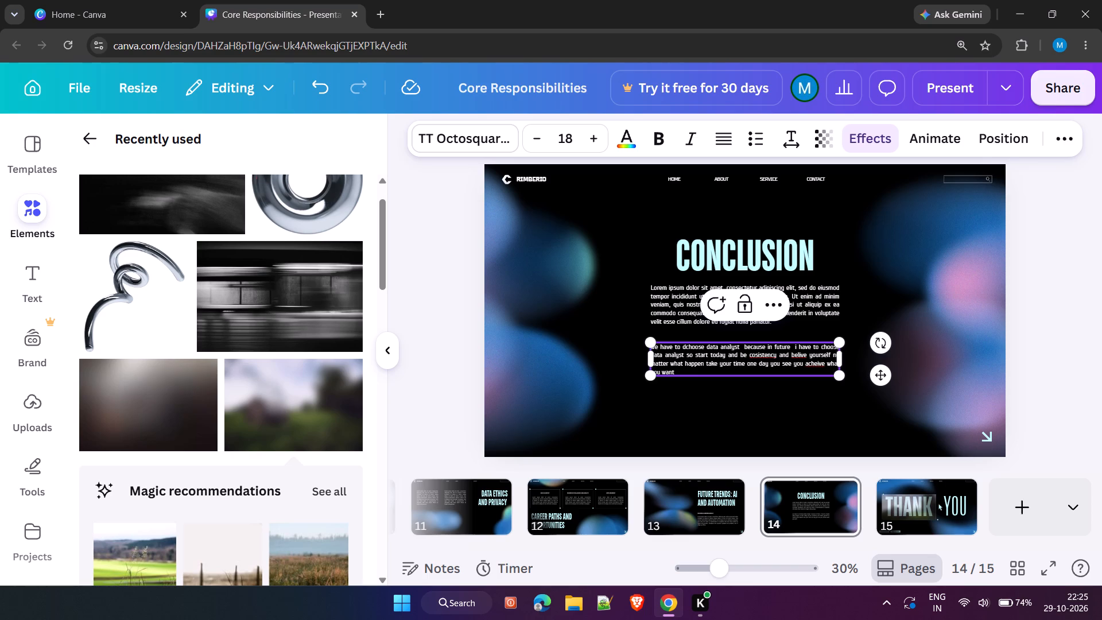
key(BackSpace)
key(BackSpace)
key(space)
Reword the second Conclusion paragraph's opening from "have to choose" to "want to became" before "data analyst".
click(703, 348)
key(Right)
key(BackSpace)
key(BackSpace)
key(BackSpace)
key(BackSpace)
key(BackSpace)
key(BackSpace)
key(BackSpace)
key(BackSpace)
key(BackSpace)
key(BackSpace)
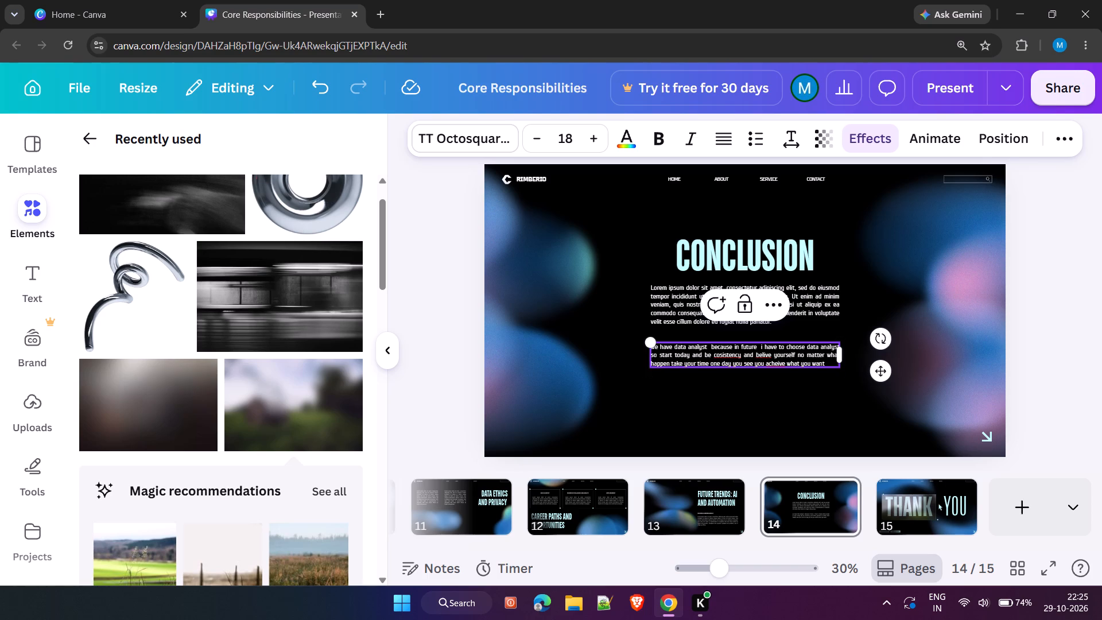
key(BackSpace)
key(BackSpace)
key(BackSpace)
key(BackSpace)
key(BackSpace)
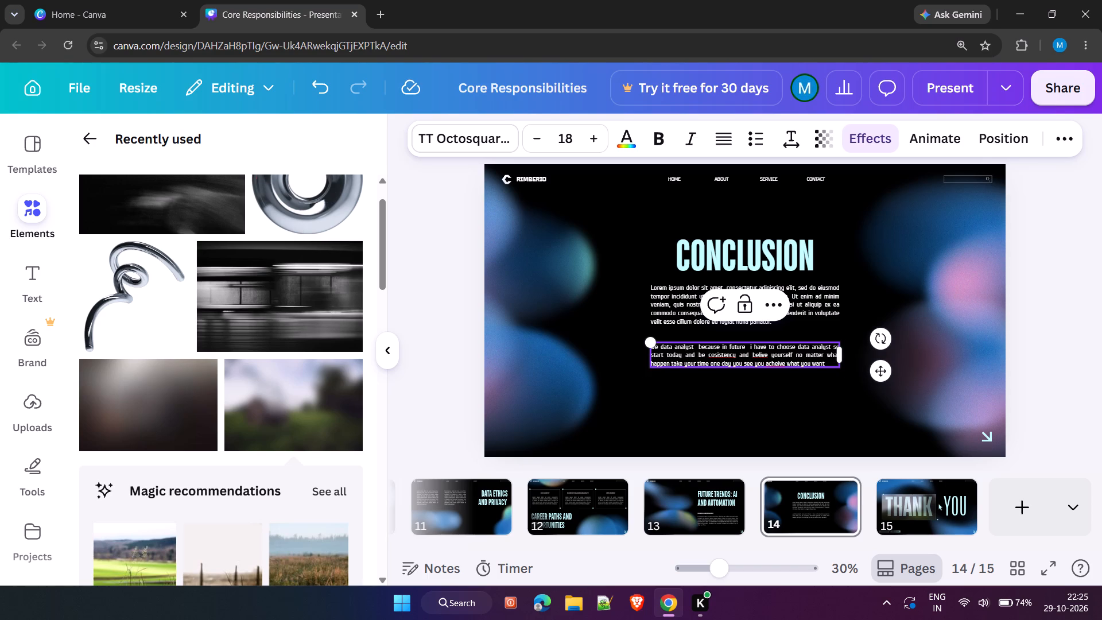
text(want)
key(space)
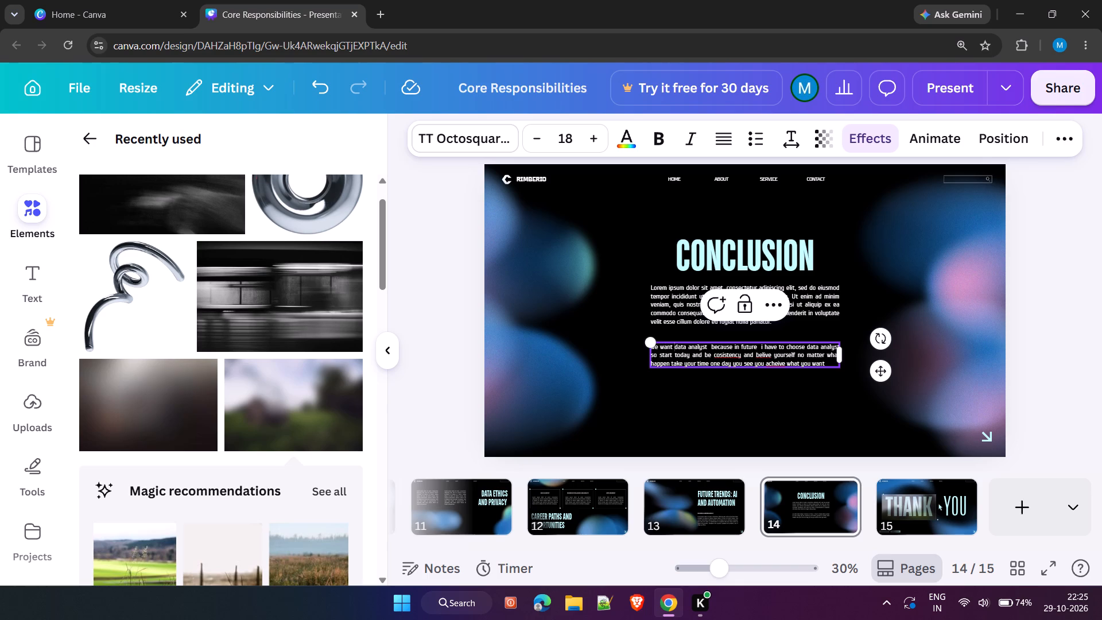
text(to becam)
key(BackSpace)
text(me)
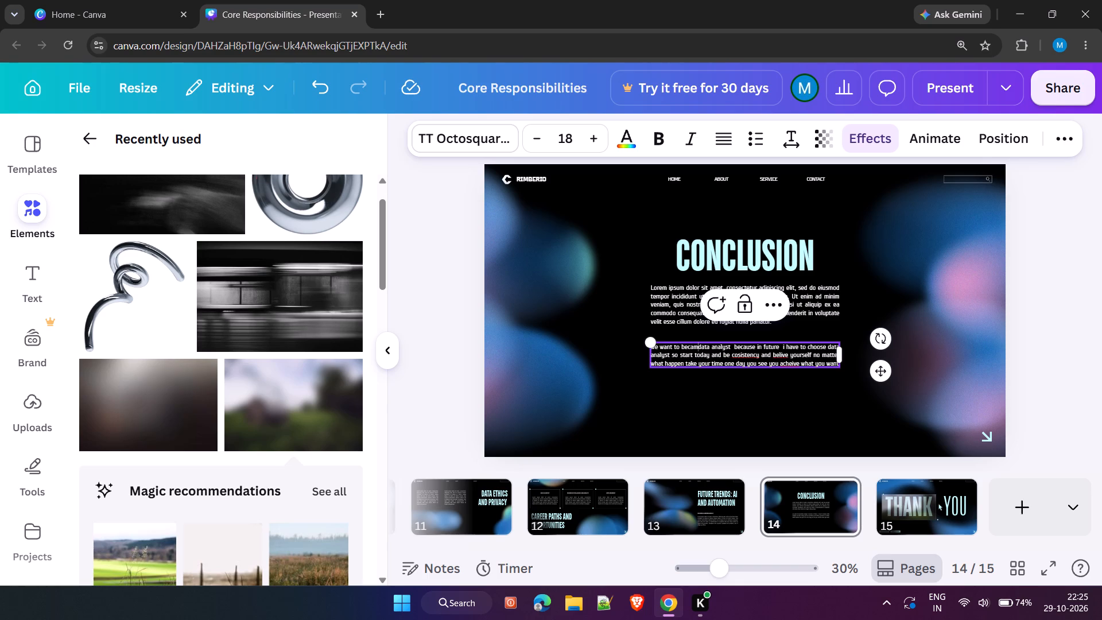
key(space)
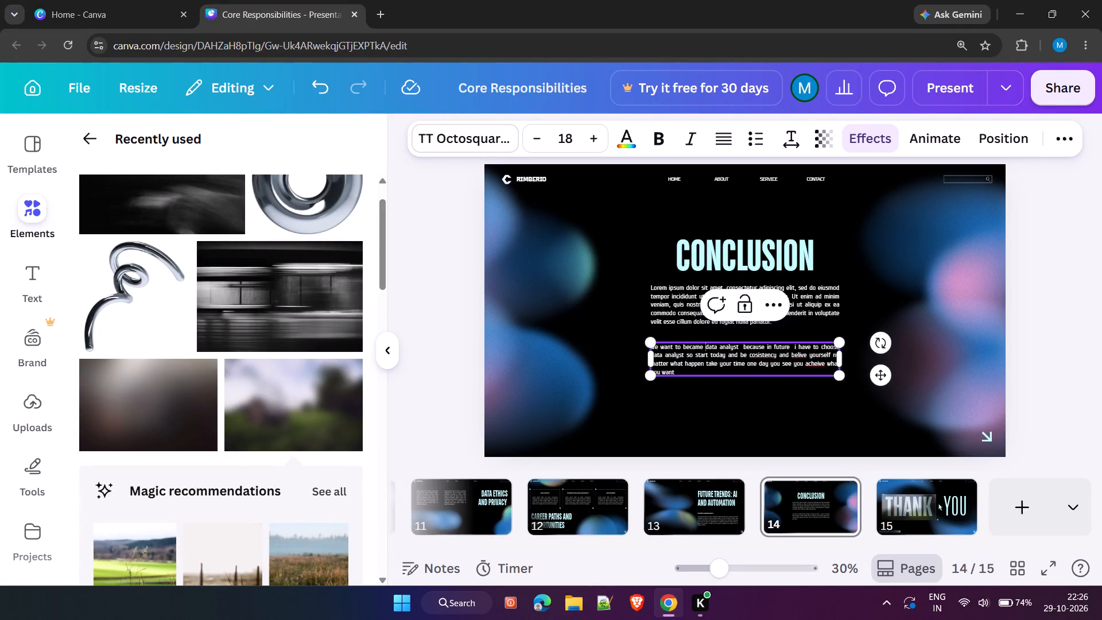
Remove the extra spaces before "because" and before "i have to choose" in the second Conclusion paragraph.
click(743, 349)
key(BackSpace)
click(797, 347)
click(794, 347)
key(Insert)
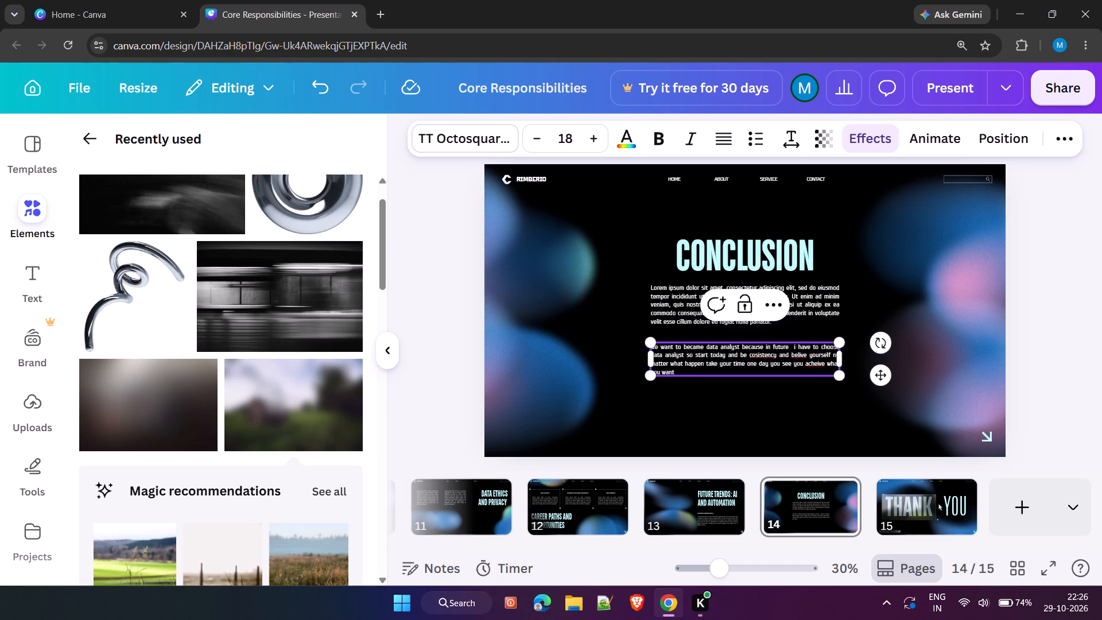
key(BackSpace)
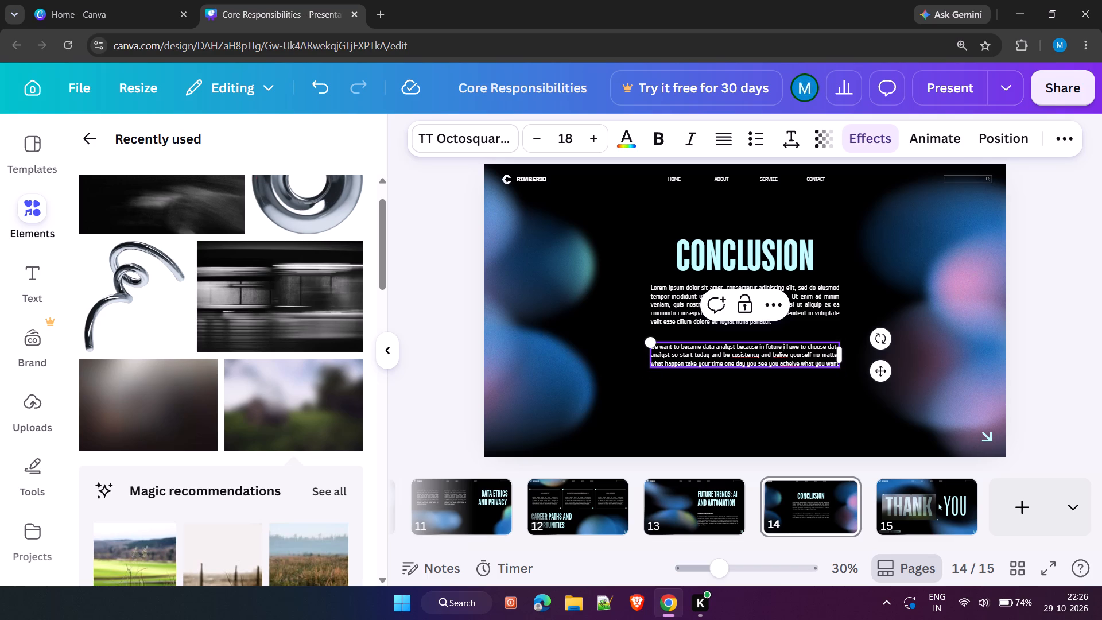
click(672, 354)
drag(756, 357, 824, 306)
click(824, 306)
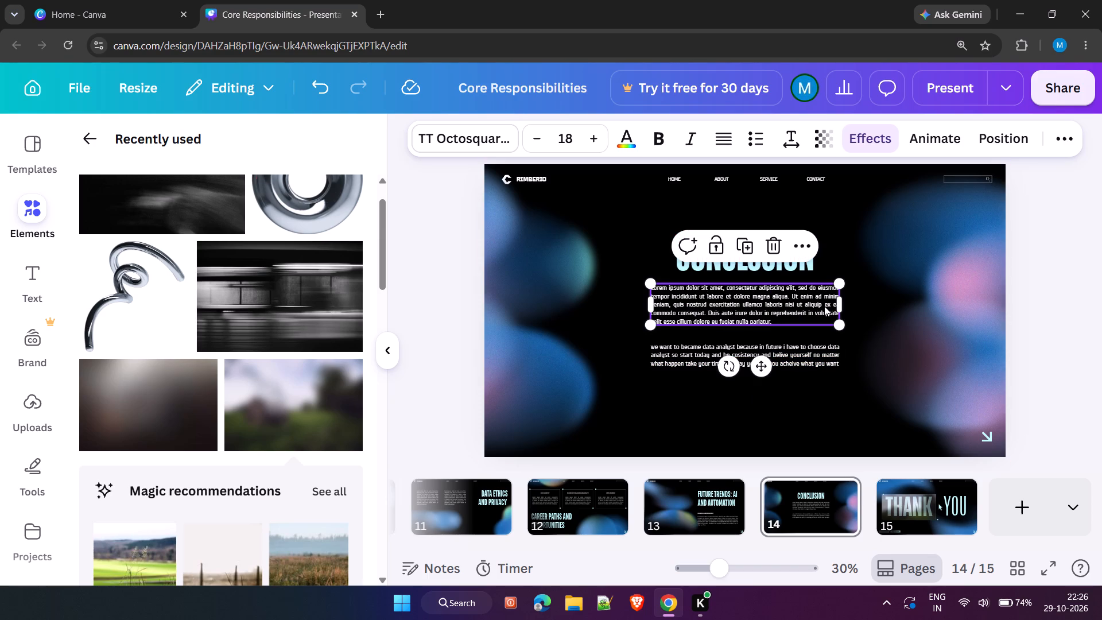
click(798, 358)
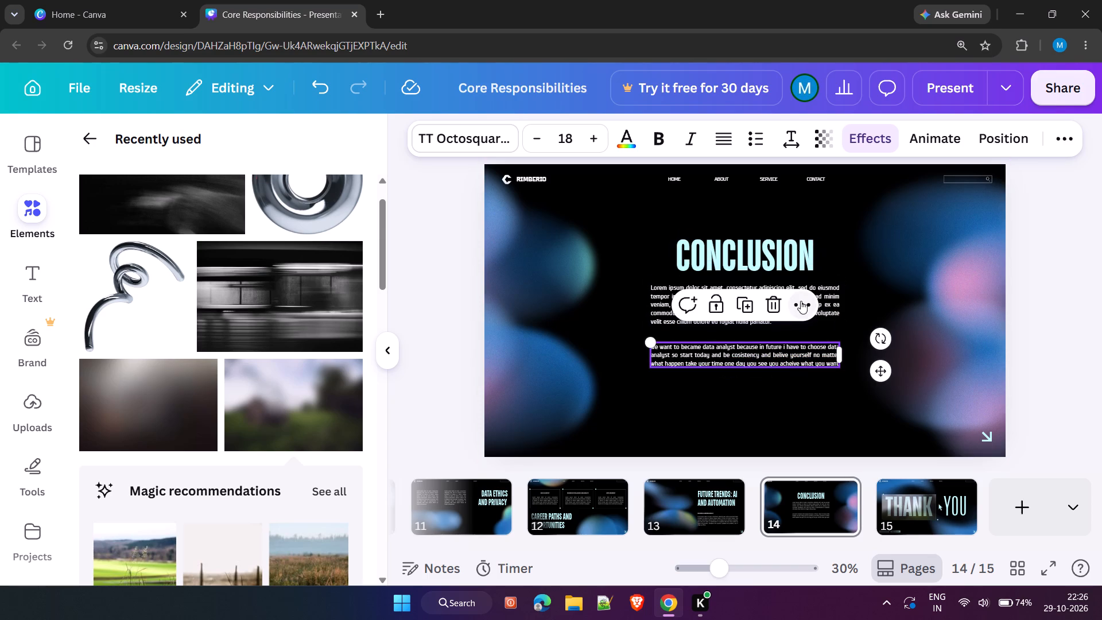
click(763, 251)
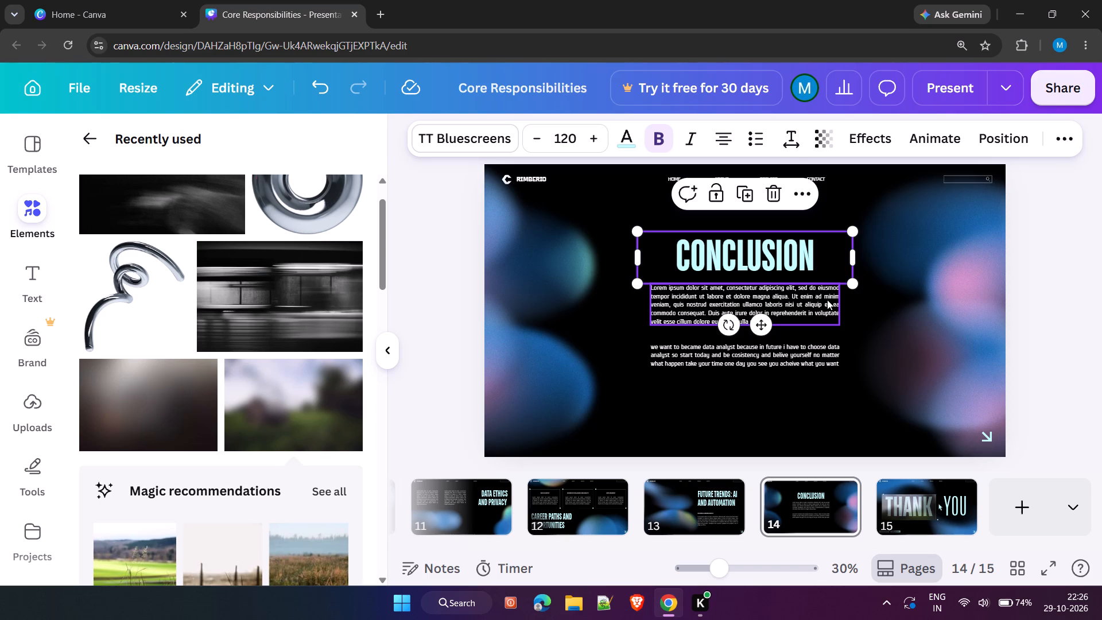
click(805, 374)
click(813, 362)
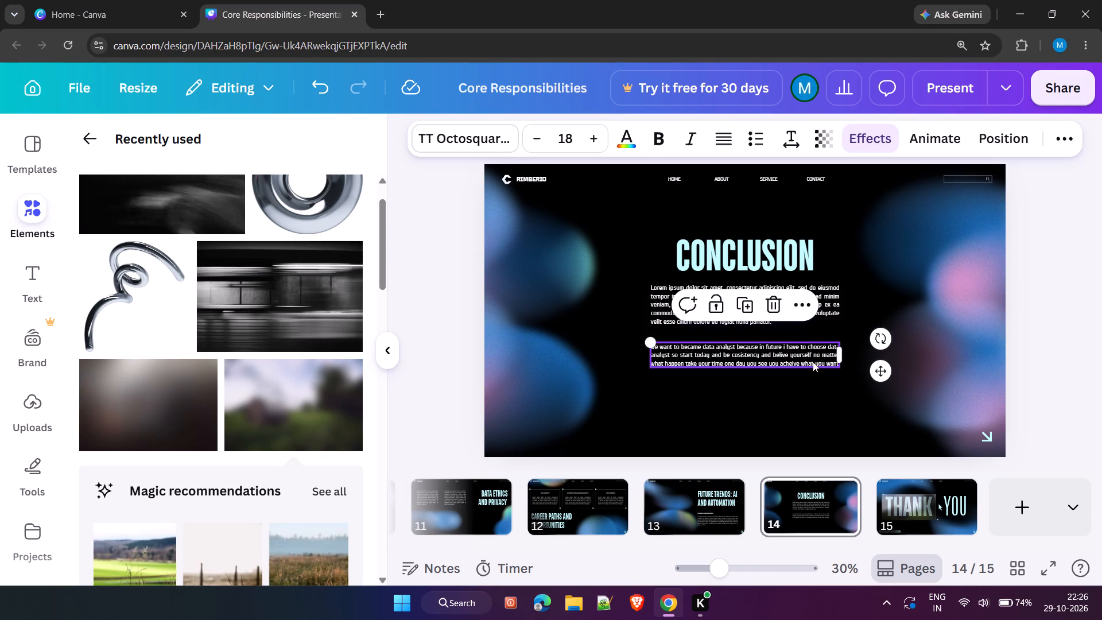
On slide 15, widen the translucent blurred image over "THANK" so it also covers "YOU", ending just short of the slide's edge.
click(914, 489)
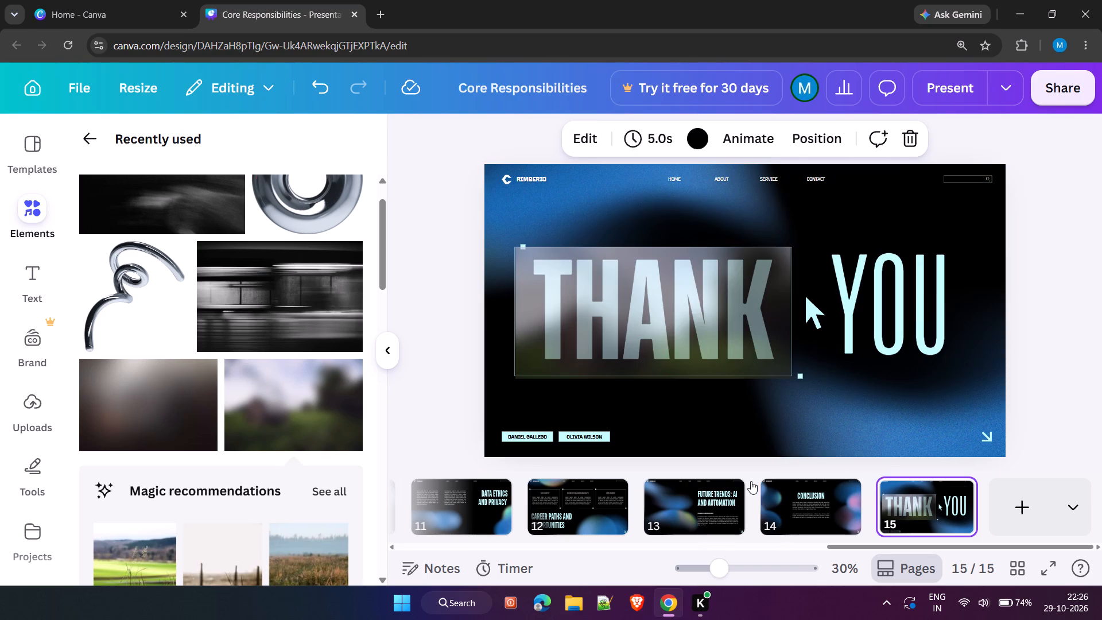
click(781, 347)
drag(792, 318, 912, 311)
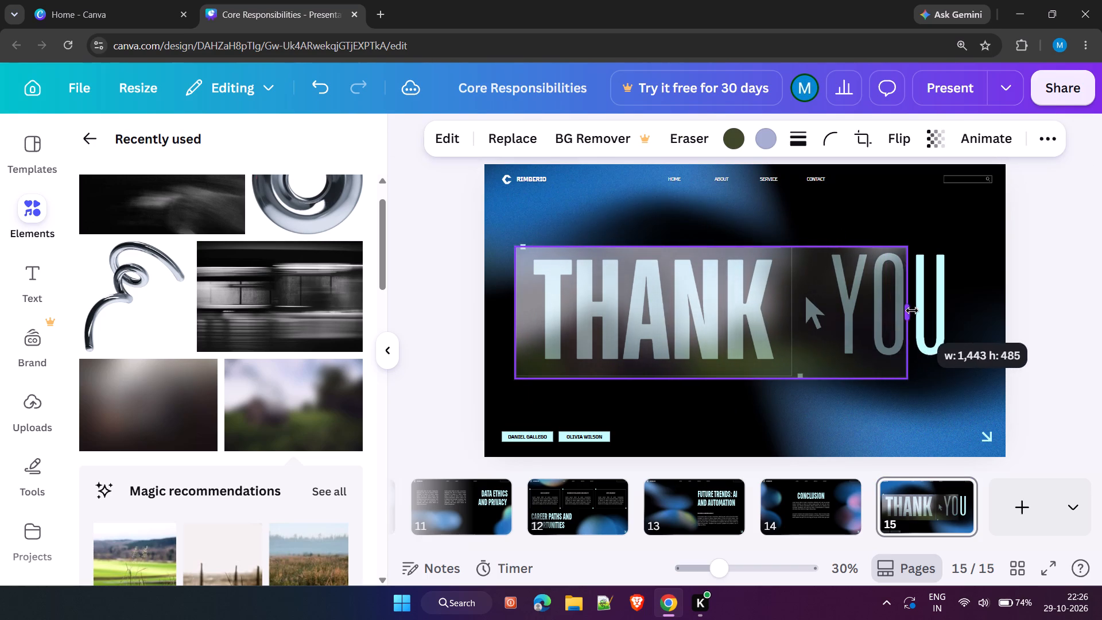
drag(912, 311, 999, 287)
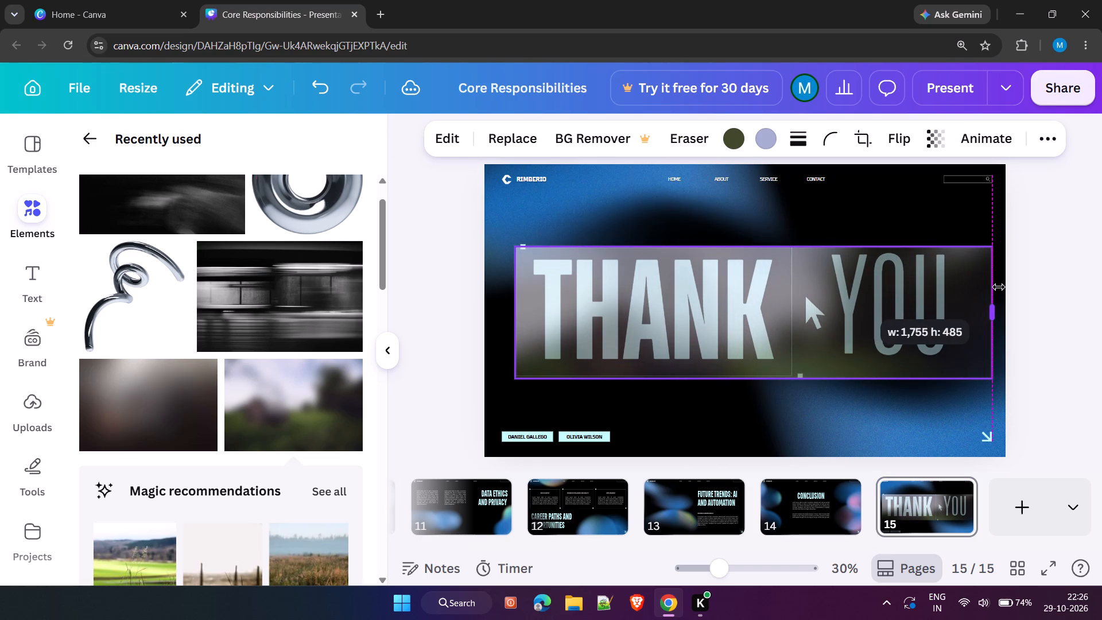
drag(999, 287, 983, 291)
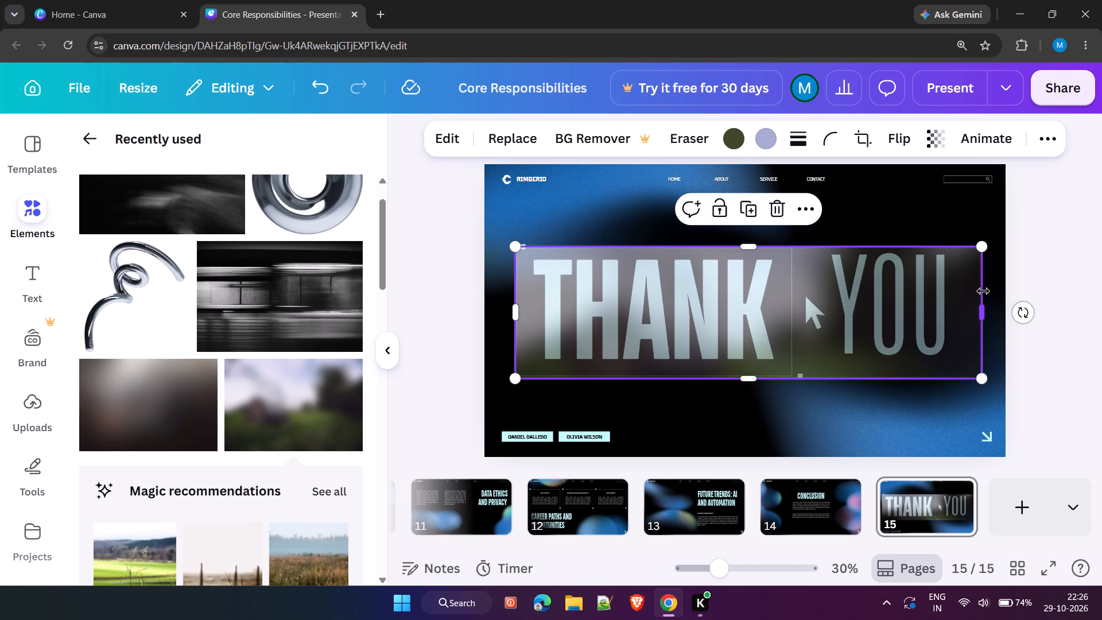
click(786, 438)
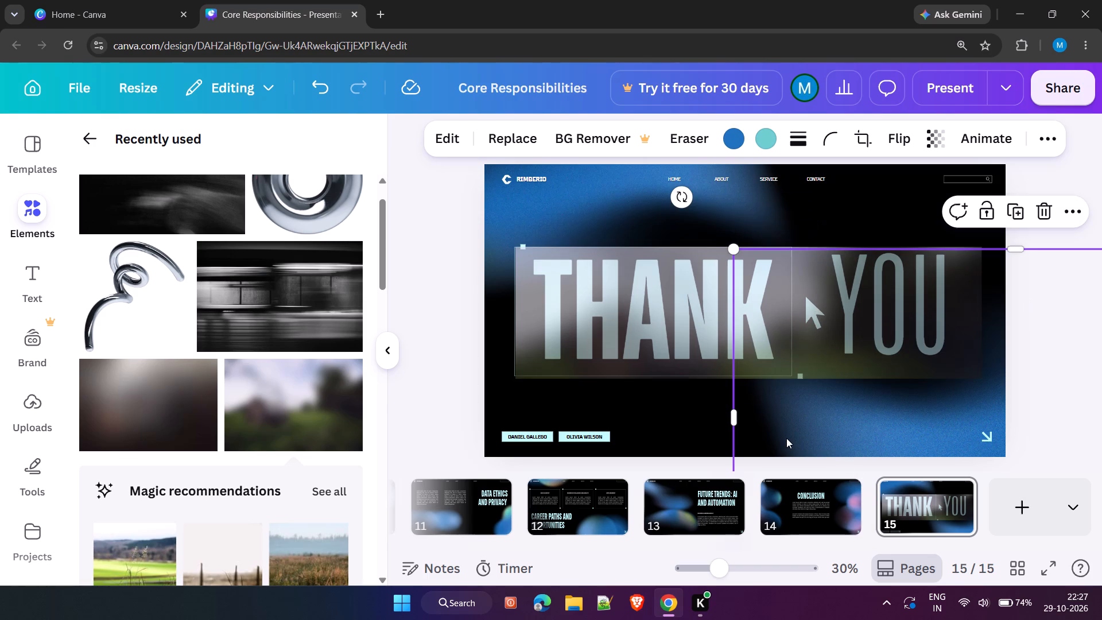
click(689, 454)
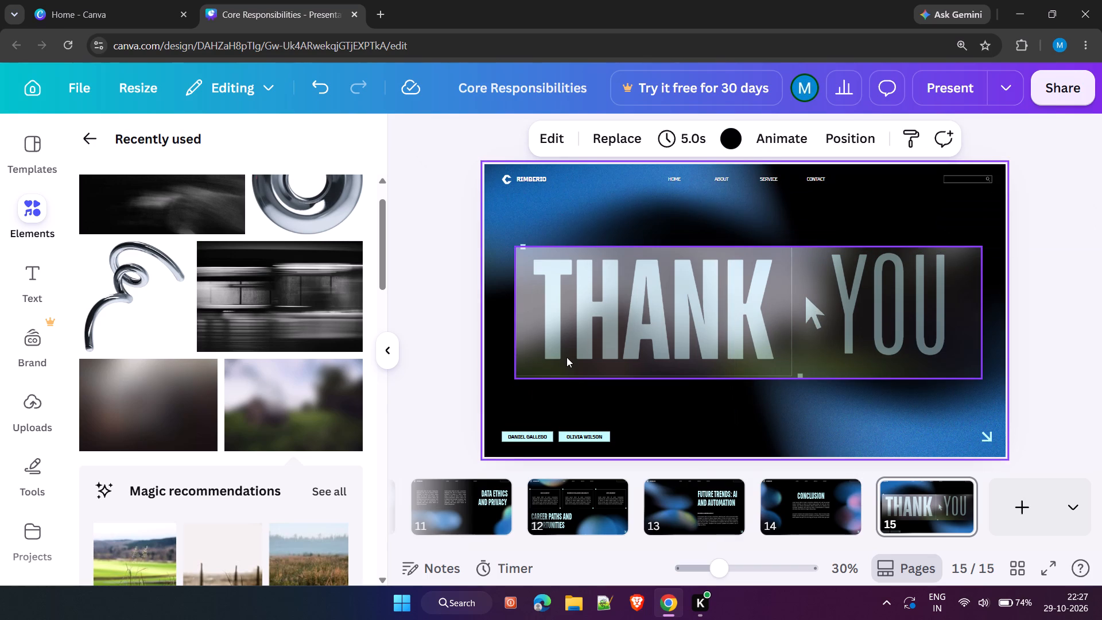